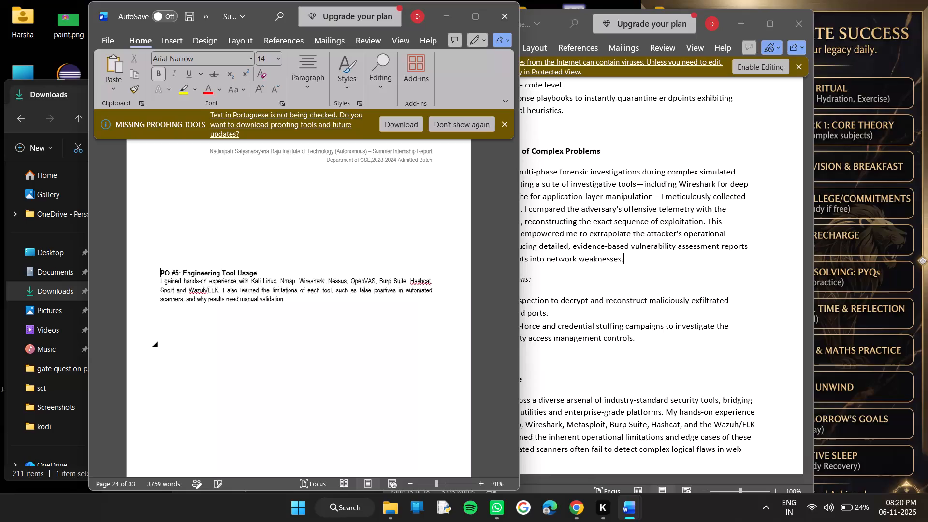
Remove the blank lines above the "PO #5: Engineering Tool Usage" heading, keeping the heading at the top of its page.
{"action": "key", "text": "BackSpace"}
{"action": "key", "text": "BackSpace"}
{"action": "key", "text": "BackSpace"}
{"action": "key", "text": "BackSpace"}
{"action": "key", "text": "BackSpace"}
{"action": "key", "text": "BackSpace"}
{"action": "key", "text": "BackSpace"}
{"action": "key", "text": "BackSpace"}
{"action": "key", "text": "BackSpace"}
{"action": "key", "text": "BackSpace"}
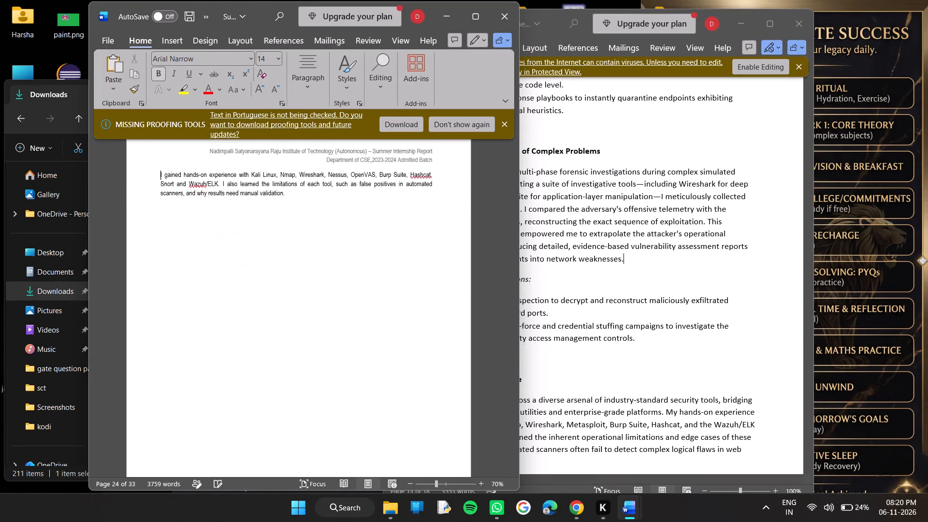
{"action": "key", "text": "Return"}
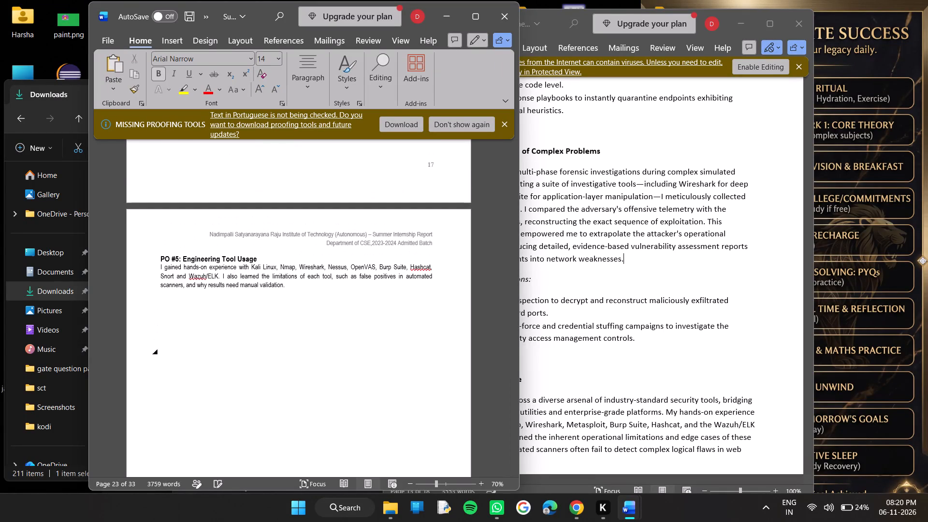
Remove the blank lines above the "PO #4: Conduct Investigations of Complex Problems" heading so it starts at the top of its page.
{"action": "scroll", "coordinate": [159, 346], "scroll_direction": "up", "scroll_amount": 1}
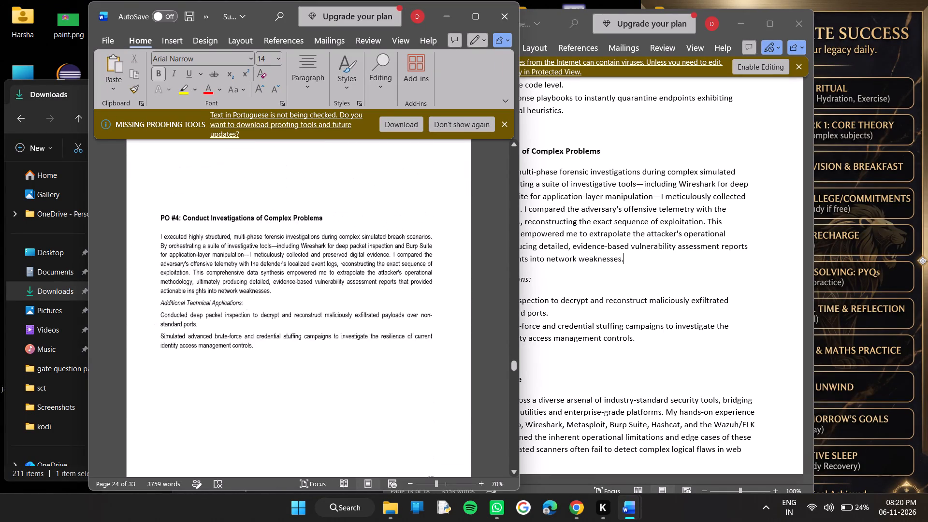
{"action": "scroll", "coordinate": [159, 346], "scroll_direction": "up", "scroll_amount": 1}
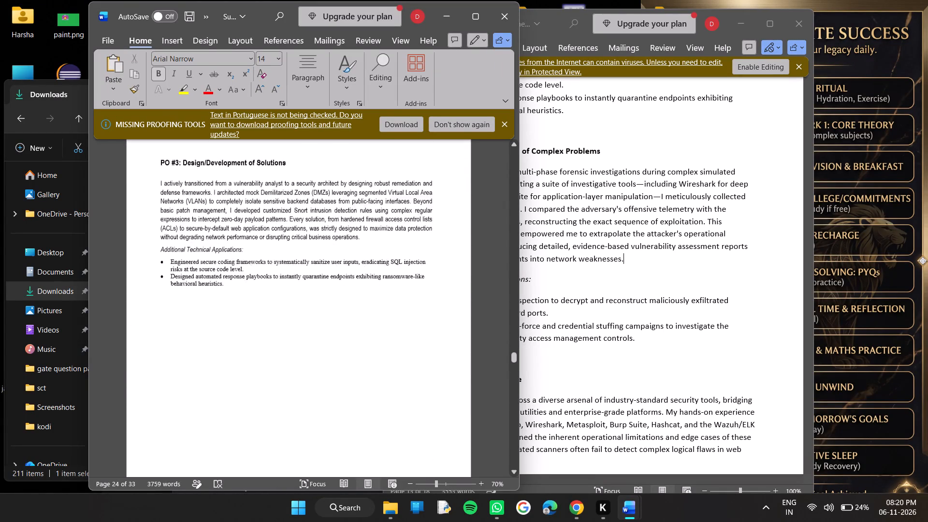
{"action": "scroll", "coordinate": [159, 346], "scroll_direction": "up", "scroll_amount": 1}
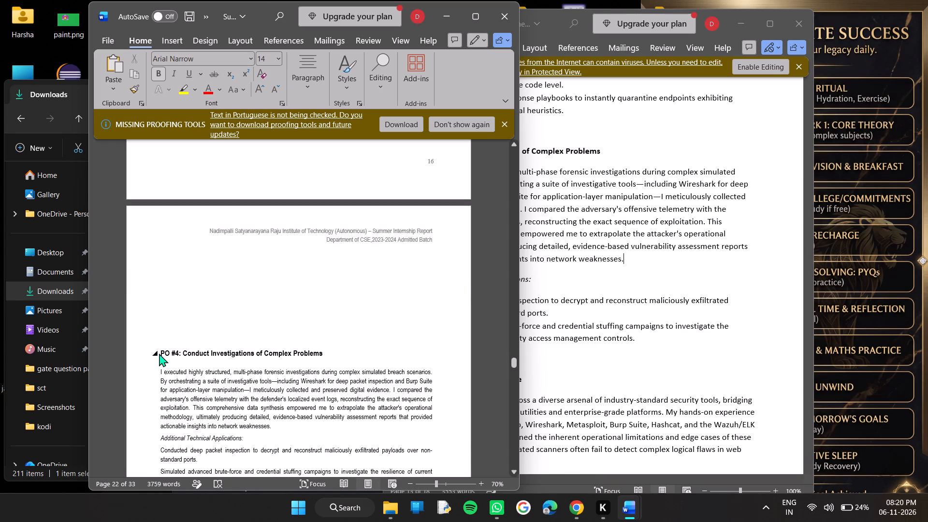
{"action": "left_click", "coordinate": [161, 354]}
{"action": "key", "text": "BackSpace"}
{"action": "key", "text": "BackSpace"}
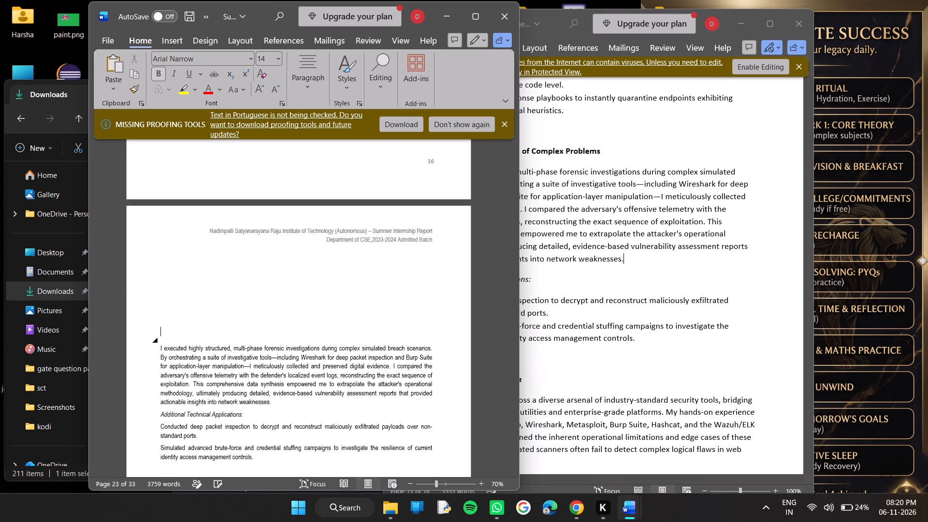
{"action": "key", "text": "BackSpace"}
{"action": "key", "text": "BackSpace"}
{"action": "key", "text": "BackSpace"}
{"action": "key", "text": "BackSpace"}
{"action": "key", "text": "BackSpace"}
{"action": "key", "text": "BackSpace"}
{"action": "key", "text": "BackSpace"}
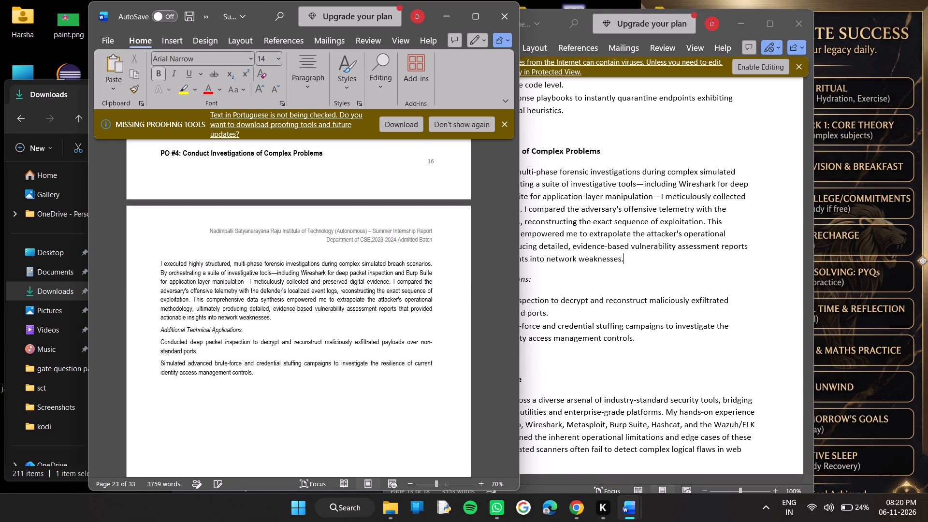
{"action": "key", "text": "Return"}
Insert blank lines above the "PO #5: Engineering Tool Usage" heading to move the section to the top of the following page.
{"action": "scroll", "coordinate": [161, 354], "scroll_direction": "right", "scroll_amount": 1}
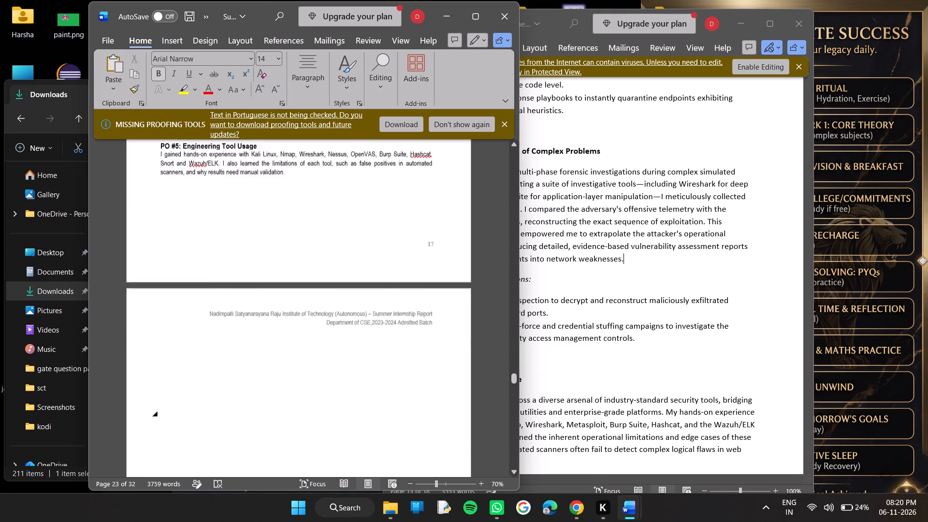
{"action": "scroll", "coordinate": [161, 354], "scroll_direction": "right", "scroll_amount": 1}
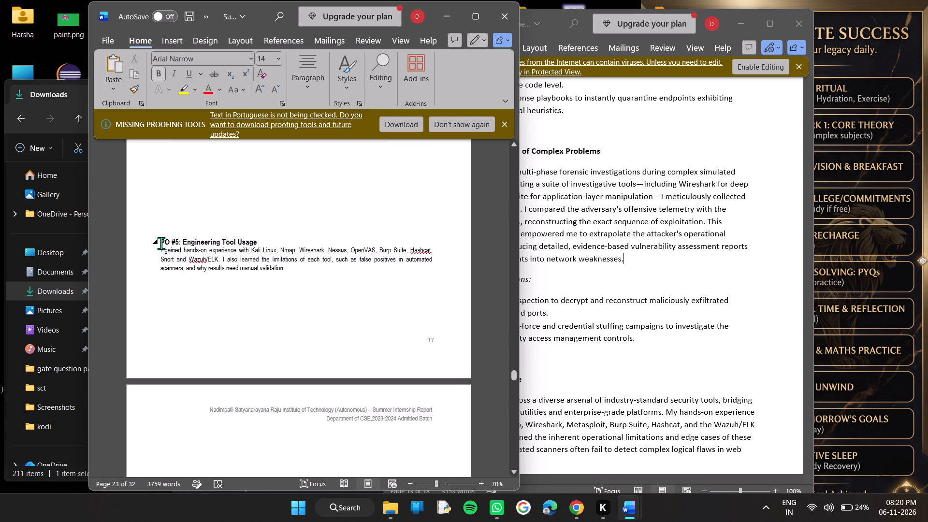
{"action": "left_click", "coordinate": [161, 243]}
{"action": "key", "text": "Return"}
{"action": "key", "text": "Return"}
{"action": "key", "text": "Return"}
{"action": "key", "text": "Return"}
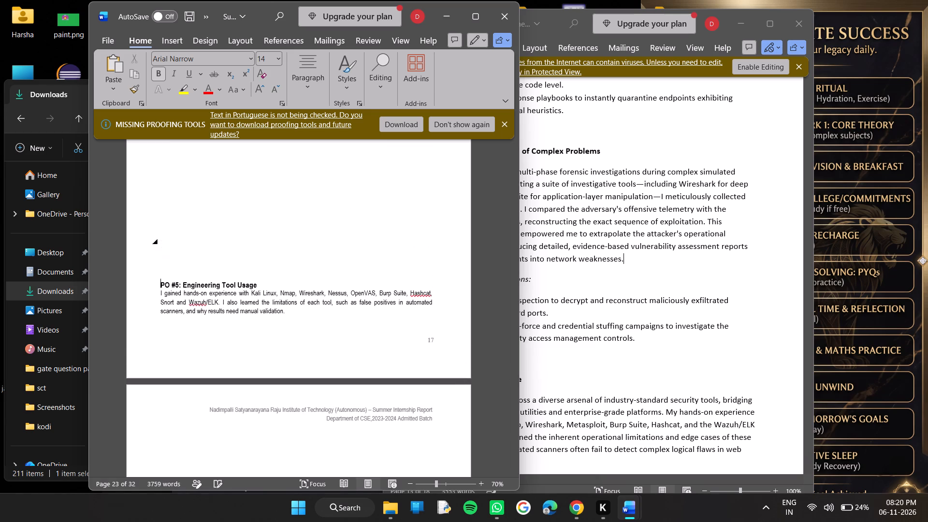
{"action": "key", "text": "Return"}
{"action": "key", "text": "Return"}
{"action": "key", "text": "Return"}
{"action": "key", "text": "Return"}
{"action": "key", "text": "Return"}
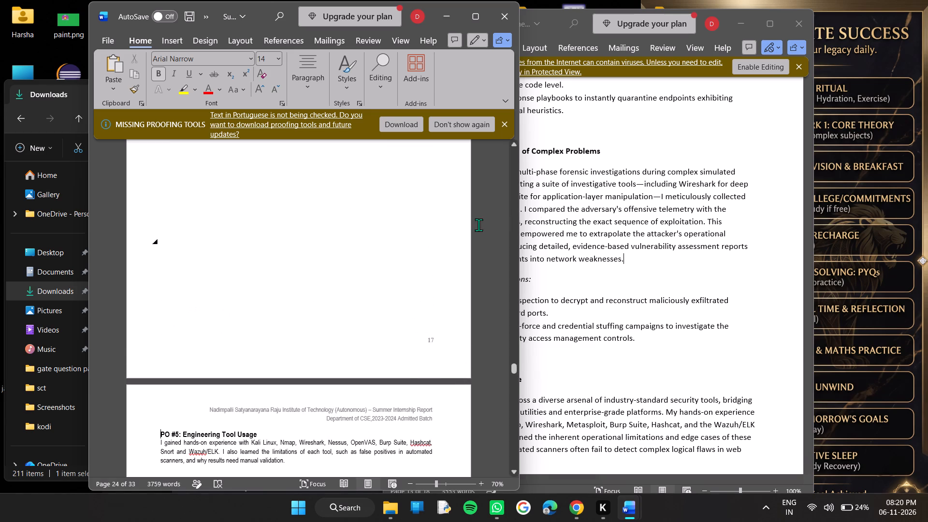
In the protected source document, copy the PO #5 body text, from "I achieved high proficiency" through the two bulleted applications.
{"action": "left_click", "coordinate": [592, 241]}
{"action": "scroll", "coordinate": [541, 377], "scroll_direction": "down", "scroll_amount": 1}
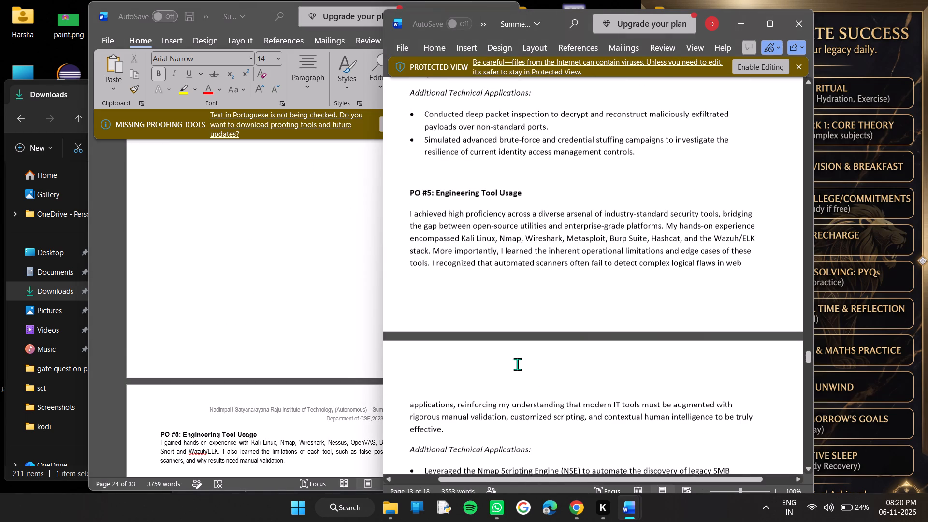
{"action": "scroll", "coordinate": [505, 418], "scroll_direction": "down", "scroll_amount": 1}
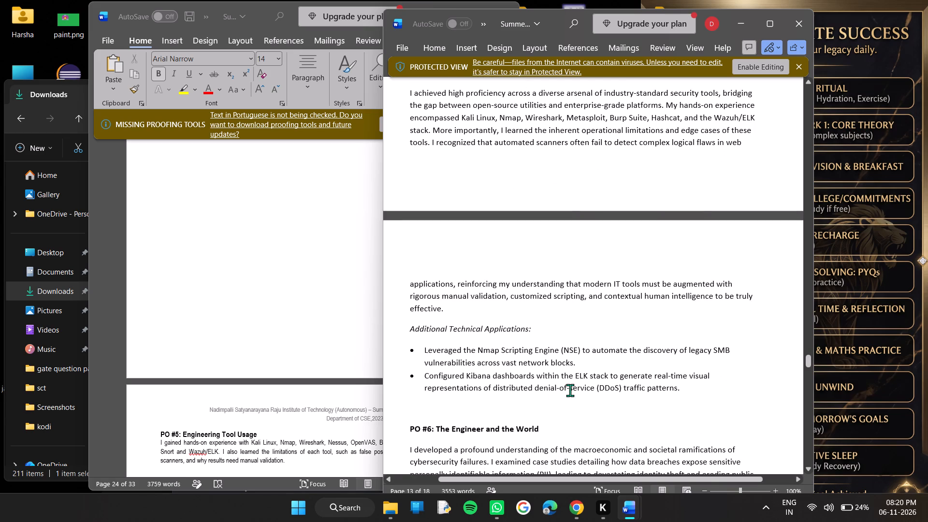
{"action": "left_click_drag", "start_coordinate": [685, 439], "coordinate": [652, 406]}
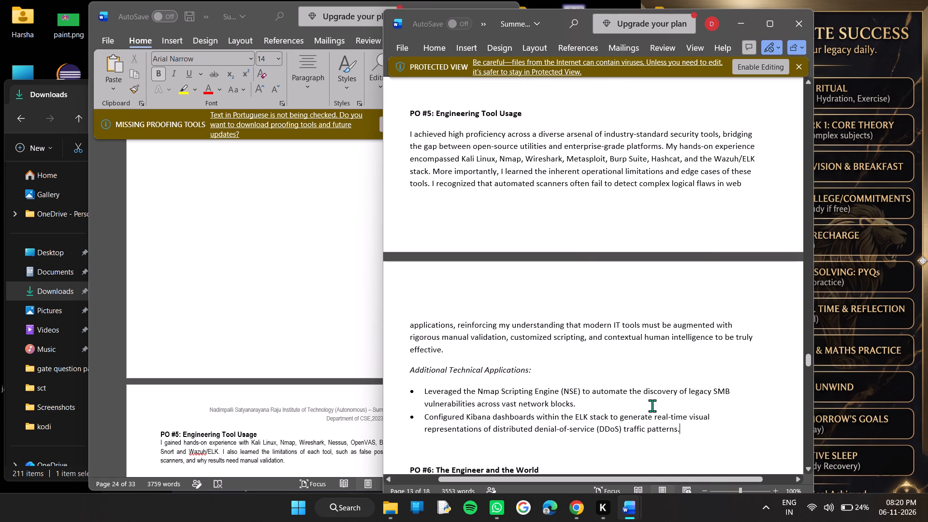
{"action": "left_click_drag", "start_coordinate": [652, 406], "coordinate": [408, 141]}
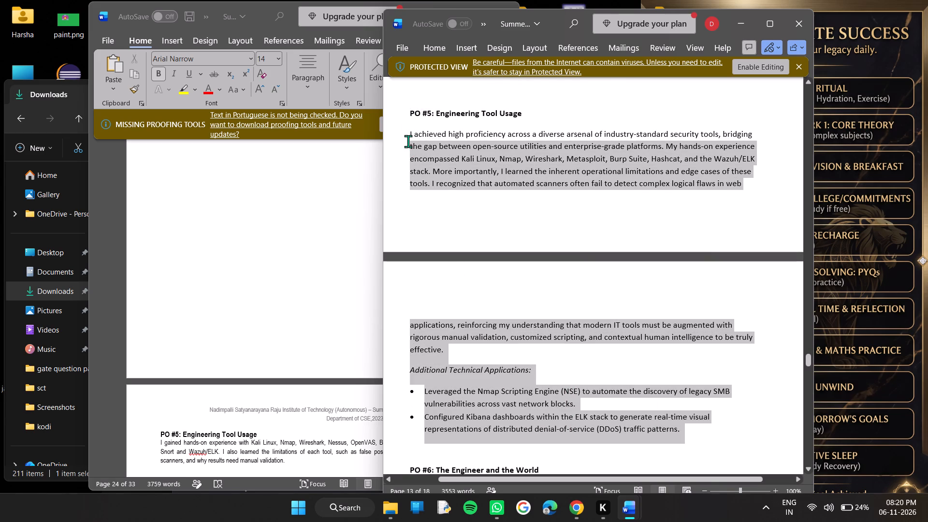
{"action": "left_click_drag", "start_coordinate": [408, 141], "coordinate": [406, 136]}
{"action": "key", "text": "ctrl+c"}
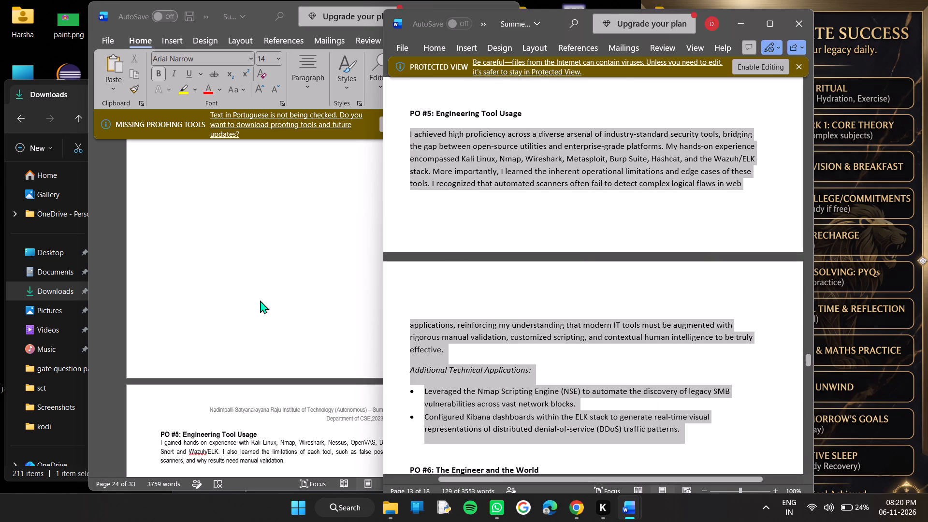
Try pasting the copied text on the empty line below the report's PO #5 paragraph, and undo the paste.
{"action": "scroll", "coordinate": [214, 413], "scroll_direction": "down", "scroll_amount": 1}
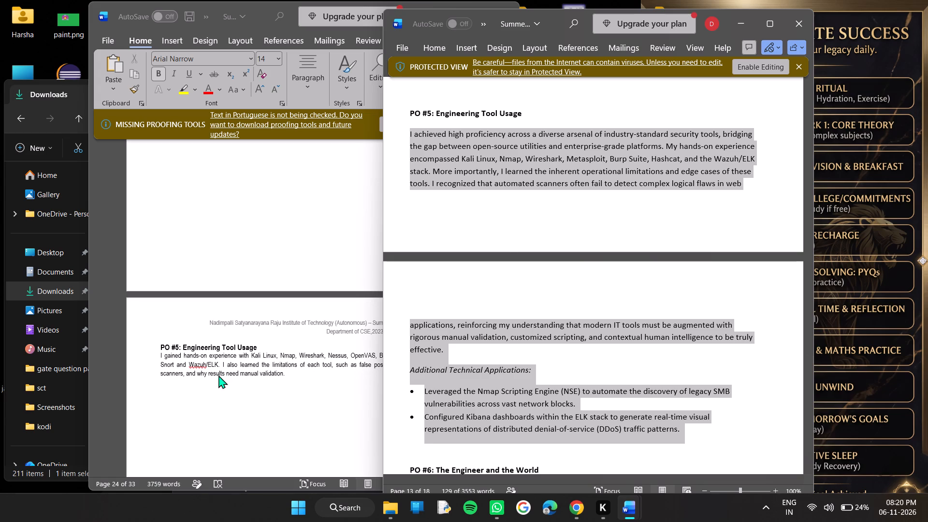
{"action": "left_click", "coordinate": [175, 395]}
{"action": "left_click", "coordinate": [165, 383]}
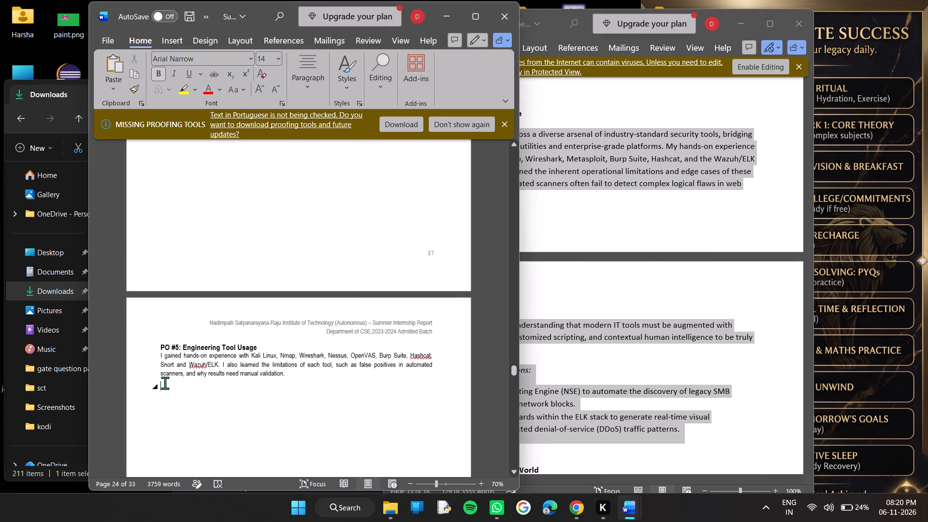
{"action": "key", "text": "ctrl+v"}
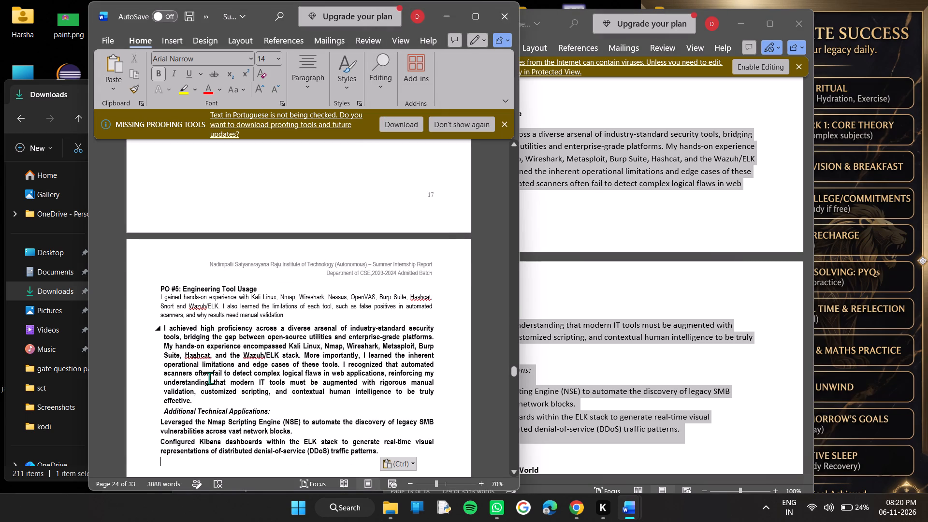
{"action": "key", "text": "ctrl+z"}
Replace the report's short PO #5 paragraph with the copied text, leaving a blank line below the heading.
{"action": "left_click", "coordinate": [289, 315]}
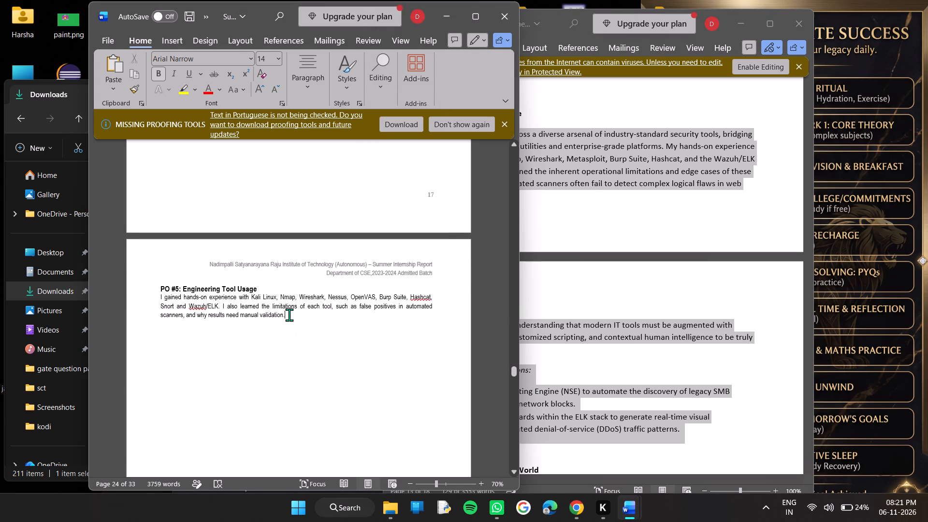
{"action": "key", "text": "ctrl+v"}
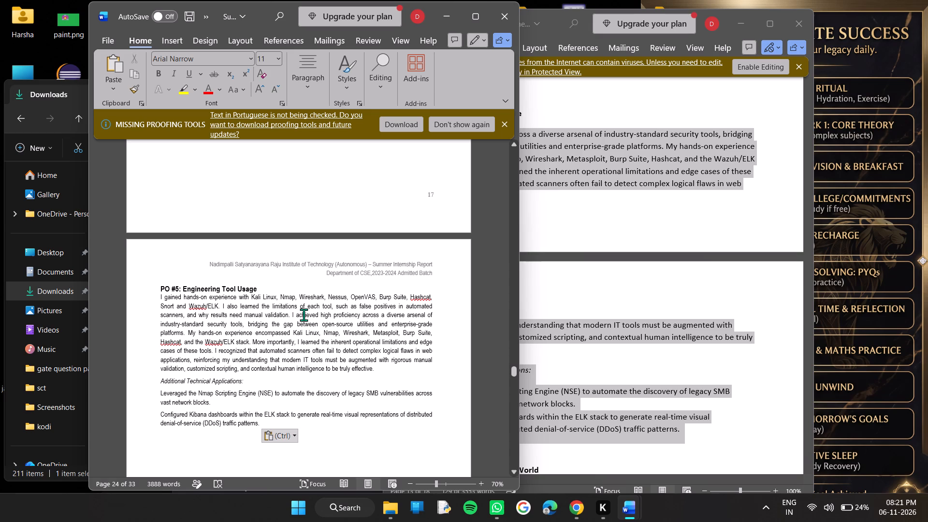
{"action": "left_click_drag", "start_coordinate": [291, 315], "coordinate": [169, 304]}
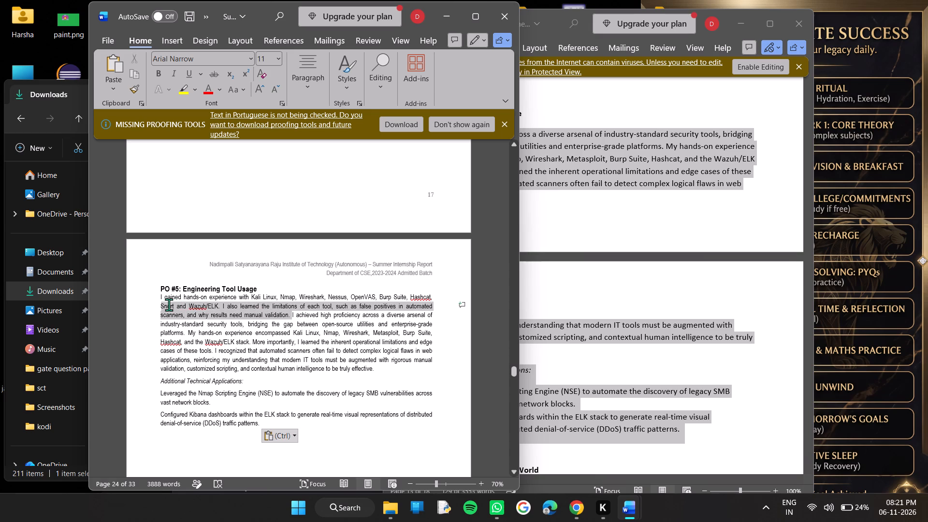
{"action": "left_click_drag", "start_coordinate": [169, 304], "coordinate": [157, 298]}
{"action": "key", "text": "BackSpace"}
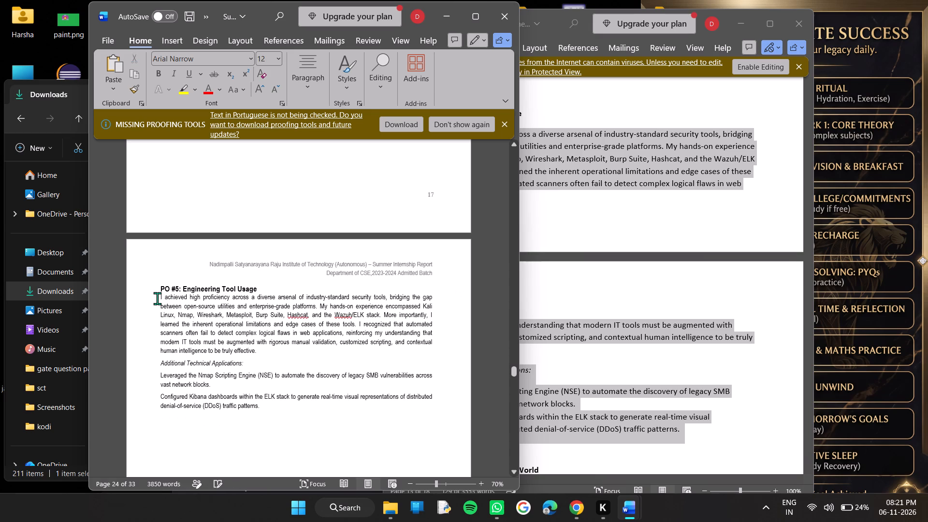
{"action": "key", "text": "Return"}
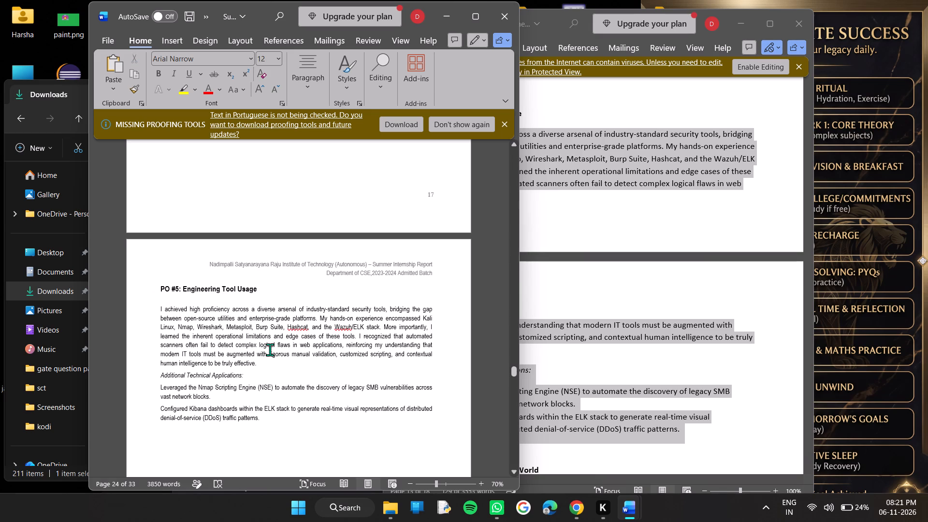
Format the Nmap Scripting Engine and Kibana dashboards paragraphs under PO #5 as bullet items.
{"action": "scroll", "coordinate": [368, 428], "scroll_direction": "up", "scroll_amount": 1}
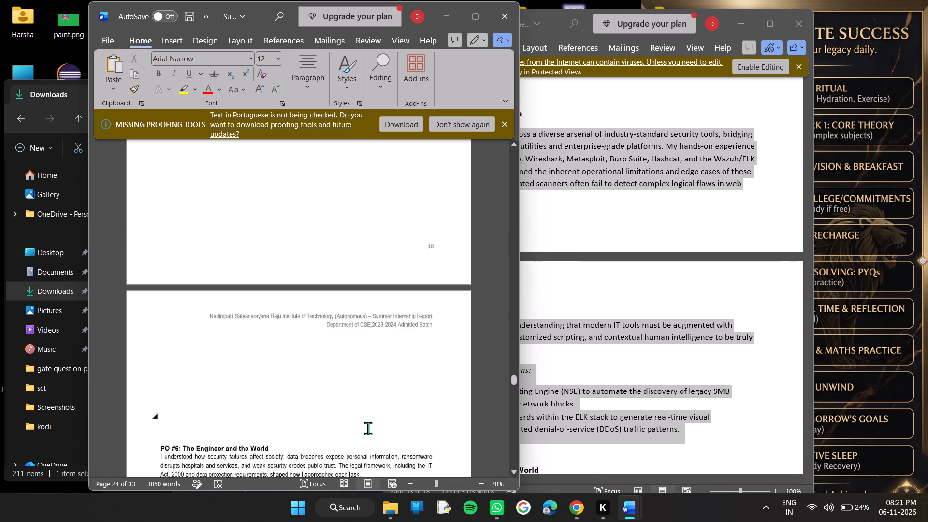
{"action": "scroll", "coordinate": [368, 428], "scroll_direction": "up", "scroll_amount": 1}
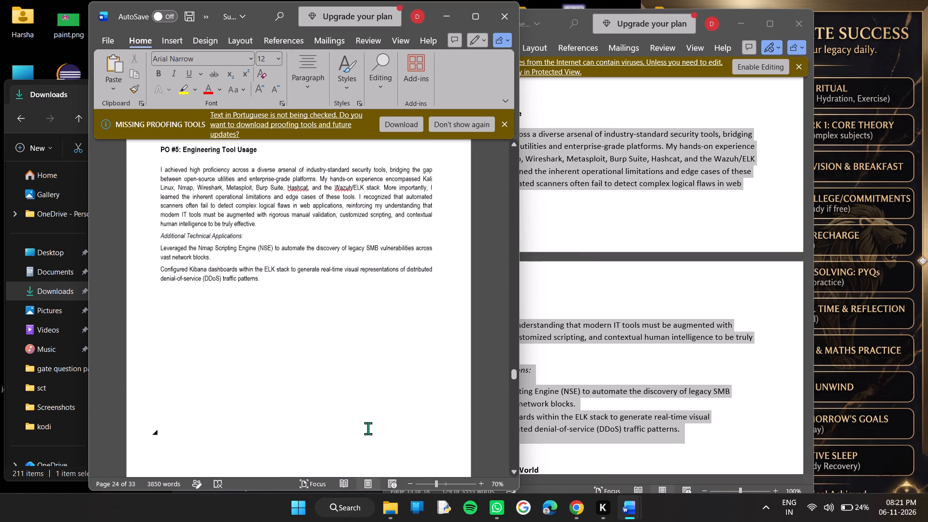
{"action": "left_click", "coordinate": [159, 245]}
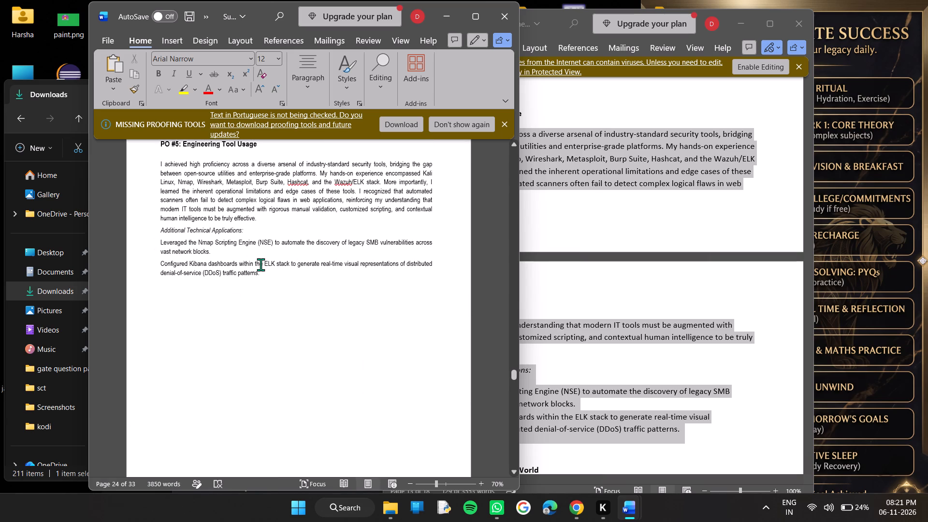
{"action": "key", "text": "ctrl+shift+l"}
{"action": "left_click", "coordinate": [161, 258]}
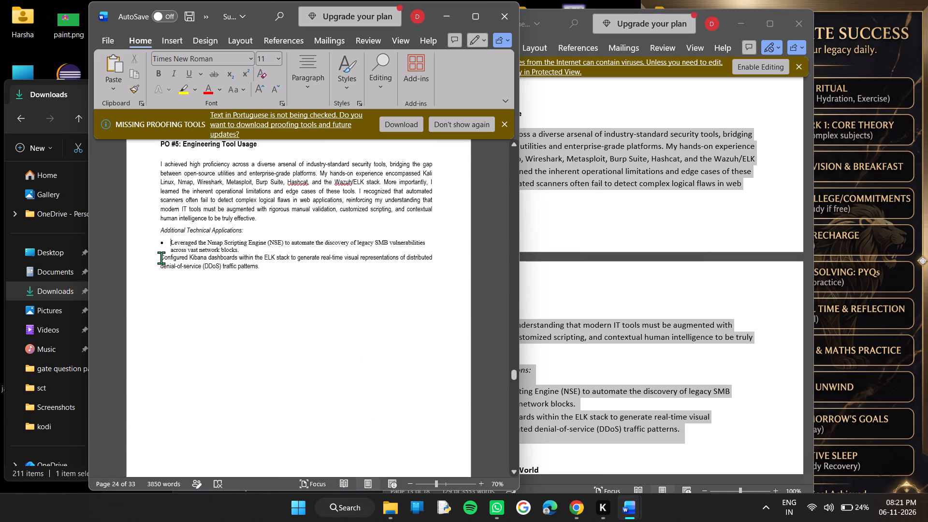
{"action": "key", "text": "ctrl+shift+l"}
Format the deep packet inspection and brute-force simulation paragraphs under PO #4 as bullet items.
{"action": "scroll", "coordinate": [291, 351], "scroll_direction": "up", "scroll_amount": 1}
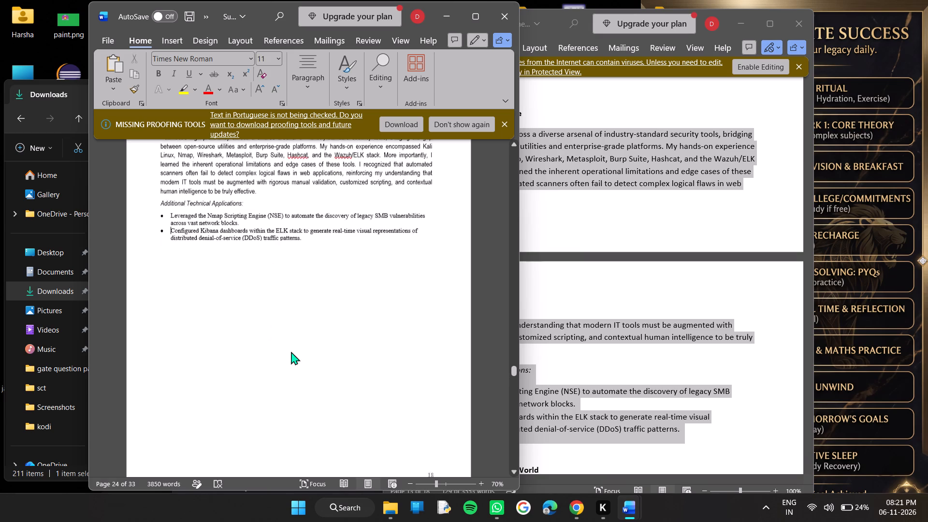
{"action": "scroll", "coordinate": [291, 351], "scroll_direction": "up", "scroll_amount": 2}
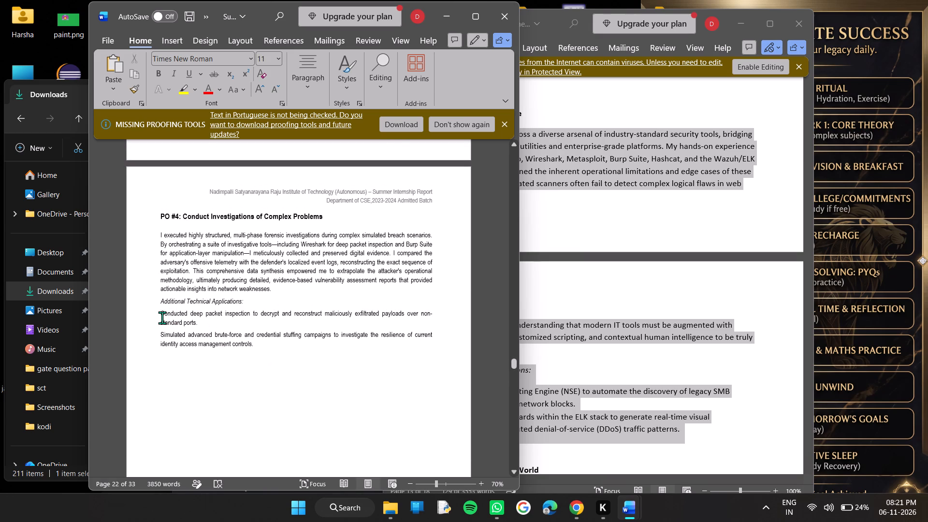
{"action": "left_click", "coordinate": [162, 316]}
{"action": "key", "text": "ctrl+shift+l"}
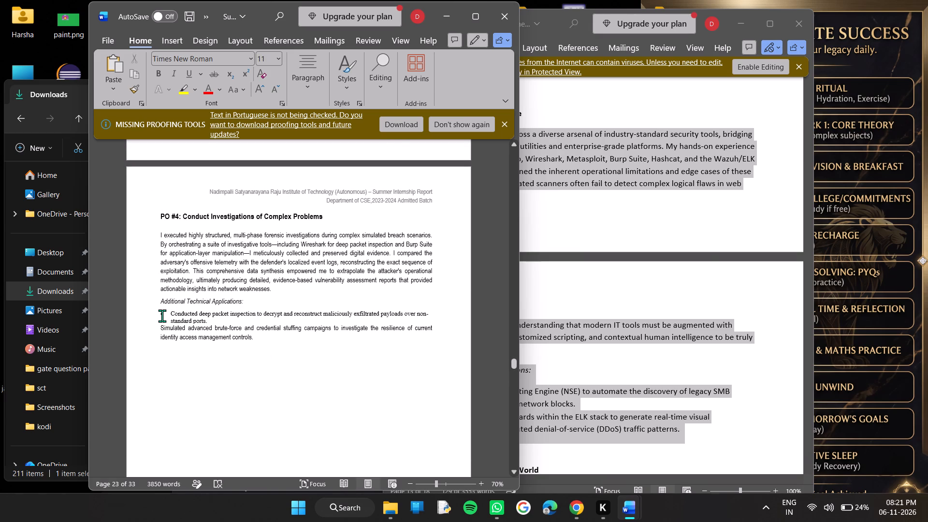
{"action": "left_click", "coordinate": [160, 327]}
{"action": "key", "text": "ctrl+shift+l"}
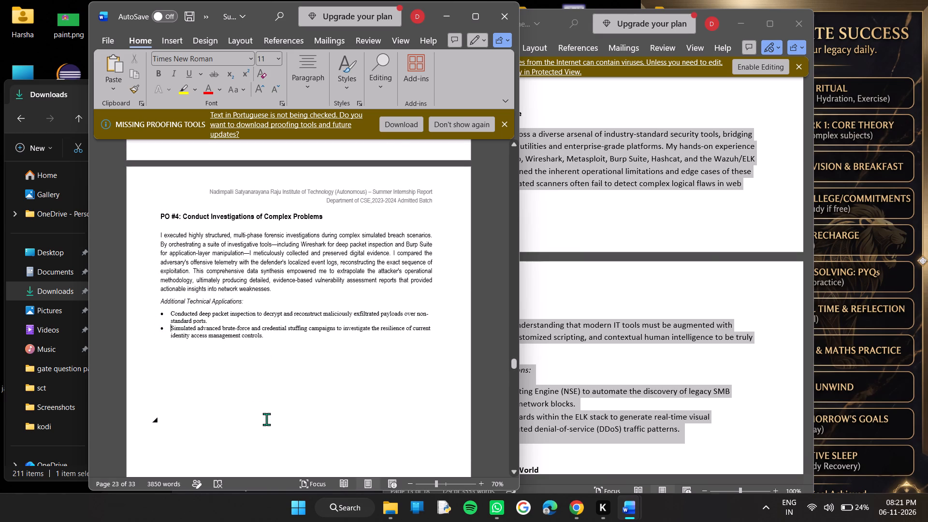
Remove the blank lines above the "PO #6: The Engineer and the World" heading so it starts at the top of its page.
{"action": "scroll", "coordinate": [266, 419], "scroll_direction": "right", "scroll_amount": 1}
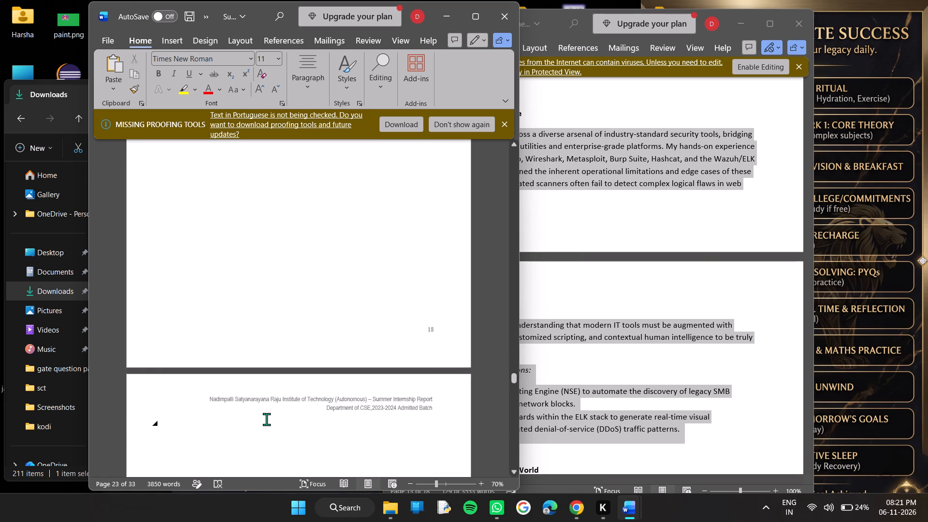
{"action": "scroll", "coordinate": [266, 419], "scroll_direction": "down", "scroll_amount": 1}
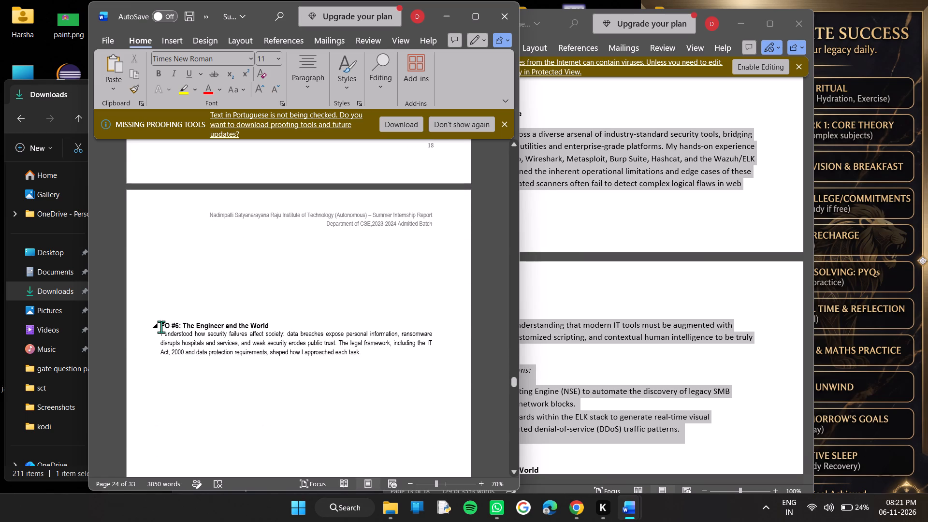
{"action": "left_click", "coordinate": [161, 327]}
{"action": "key", "text": "BackSpace"}
{"action": "key", "text": "BackSpace"}
{"action": "key", "text": "BackSpace"}
{"action": "key", "text": "BackSpace"}
{"action": "key", "text": "BackSpace"}
{"action": "key", "text": "BackSpace"}
{"action": "key", "text": "BackSpace"}
{"action": "key", "text": "BackSpace"}
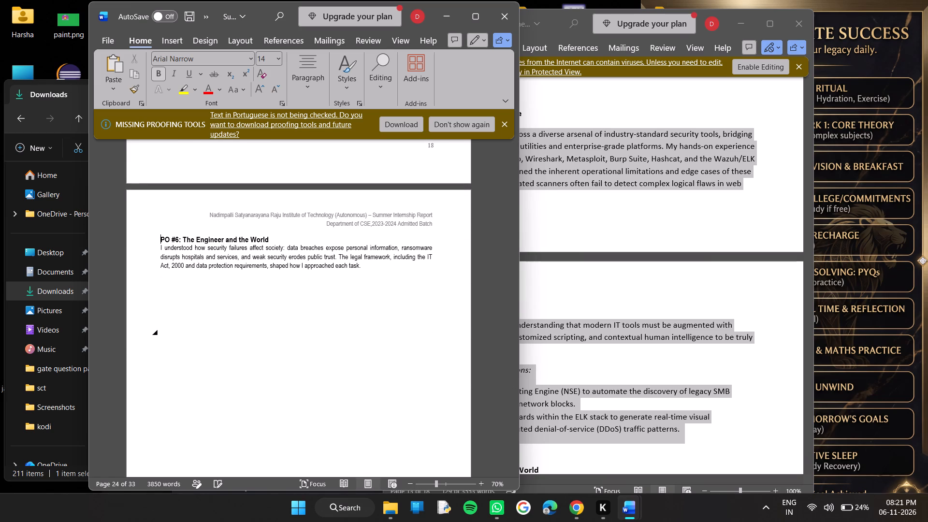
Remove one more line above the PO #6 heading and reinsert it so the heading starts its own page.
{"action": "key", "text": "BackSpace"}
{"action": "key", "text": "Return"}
Insert a line above the "PO #5: Engineering Tool Usage" heading to push it onto the page with its text.
{"action": "scroll", "coordinate": [161, 327], "scroll_direction": "up", "scroll_amount": 1}
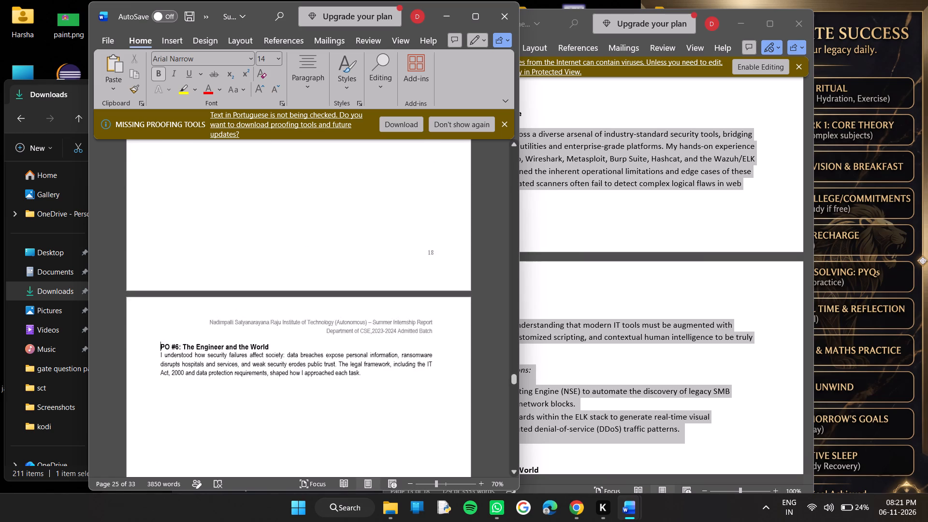
{"action": "scroll", "coordinate": [161, 327], "scroll_direction": "up", "scroll_amount": 2}
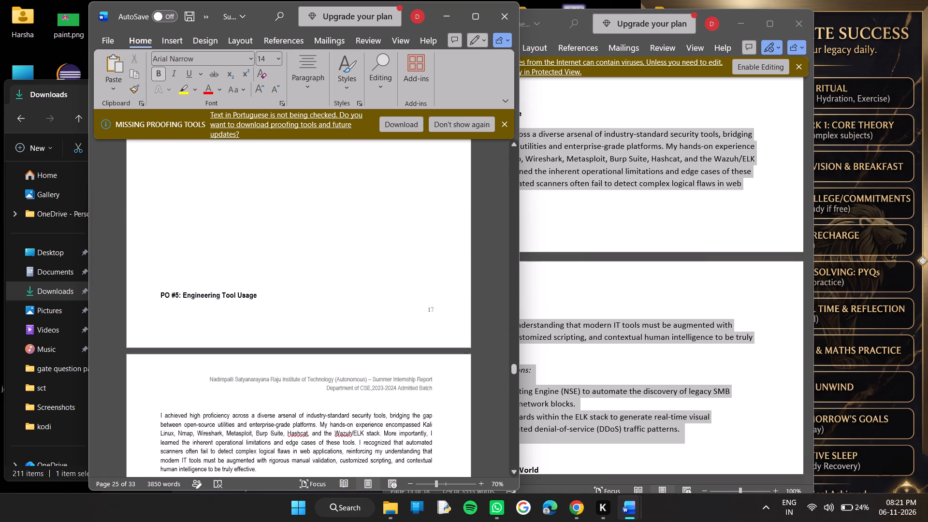
{"action": "left_click", "coordinate": [161, 295]}
{"action": "key", "text": "Return"}
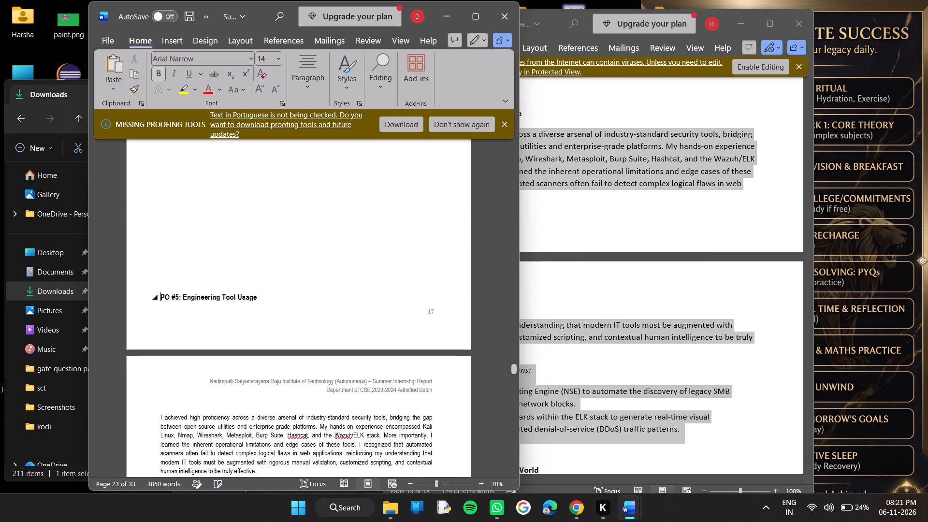
Review the layout of the PO #1 to PO #5 sections, checking headings, paragraphs and bulleted applications.
{"action": "scroll", "coordinate": [161, 295], "scroll_direction": "up", "scroll_amount": 3}
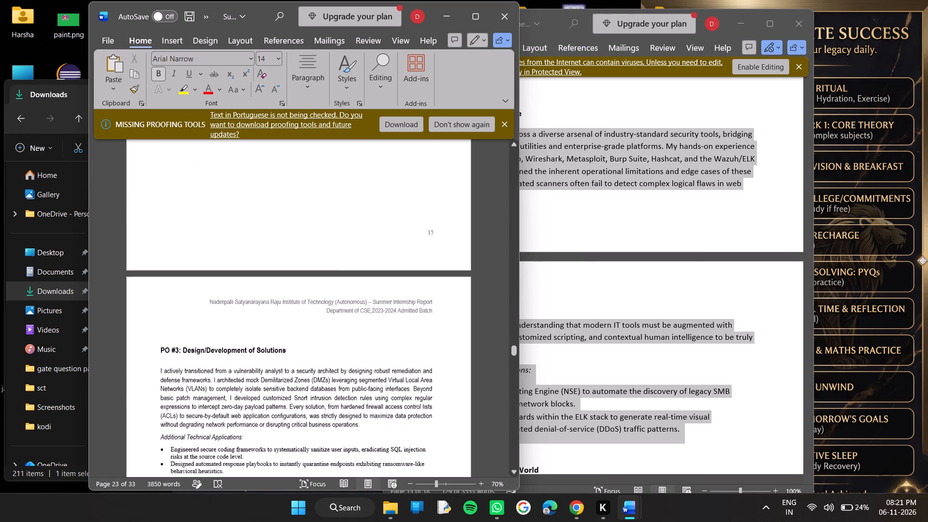
{"action": "scroll", "coordinate": [161, 295], "scroll_direction": "up", "scroll_amount": 5}
{"action": "scroll", "coordinate": [161, 295], "scroll_direction": "down", "scroll_amount": 1}
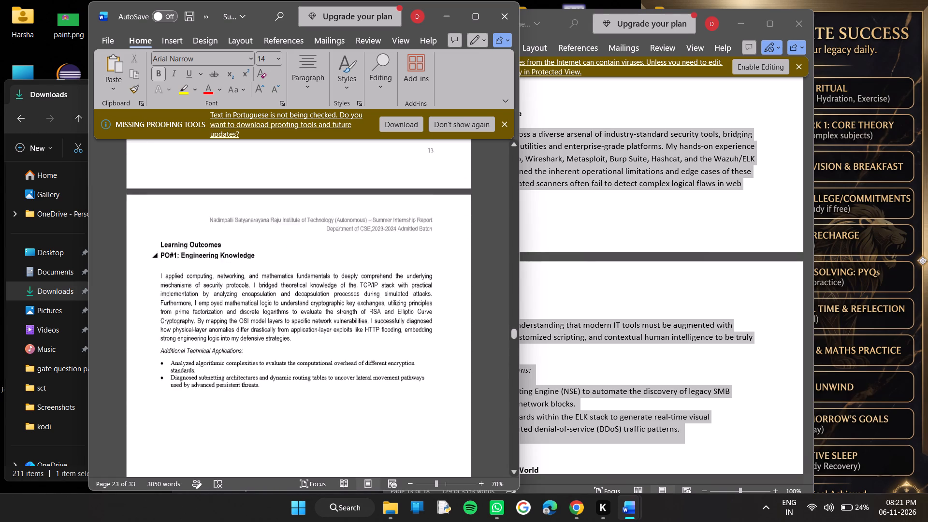
{"action": "scroll", "coordinate": [161, 295], "scroll_direction": "down", "scroll_amount": 1}
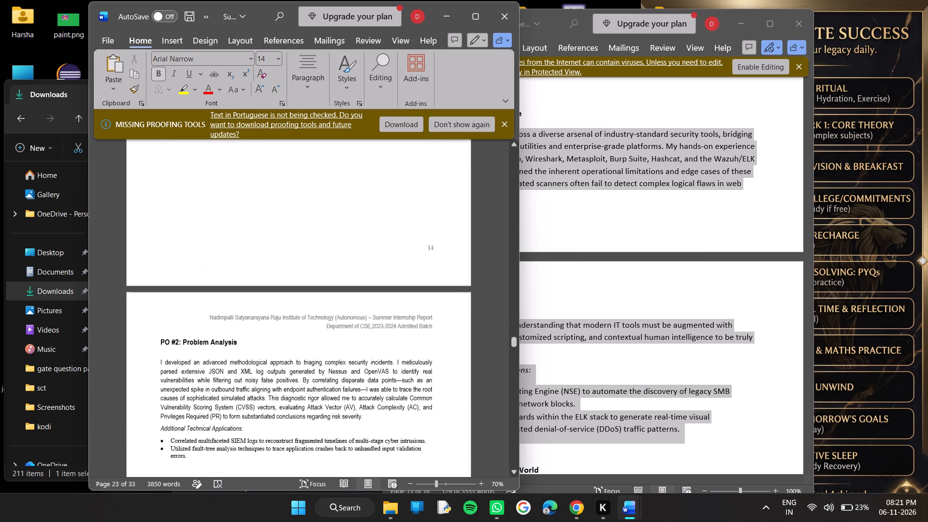
{"action": "scroll", "coordinate": [161, 295], "scroll_direction": "down", "scroll_amount": 4}
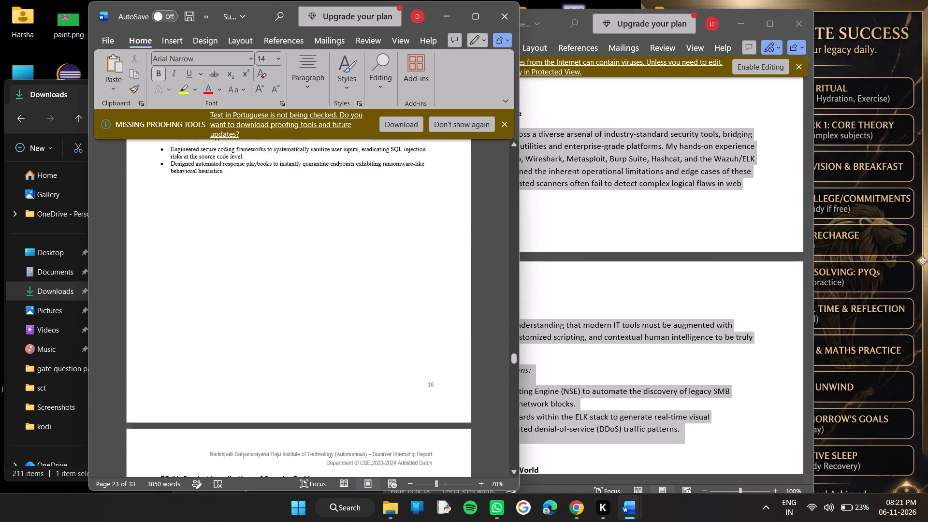
{"action": "scroll", "coordinate": [161, 295], "scroll_direction": "down", "scroll_amount": 1}
{"action": "scroll", "coordinate": [217, 382], "scroll_direction": "down", "scroll_amount": 1}
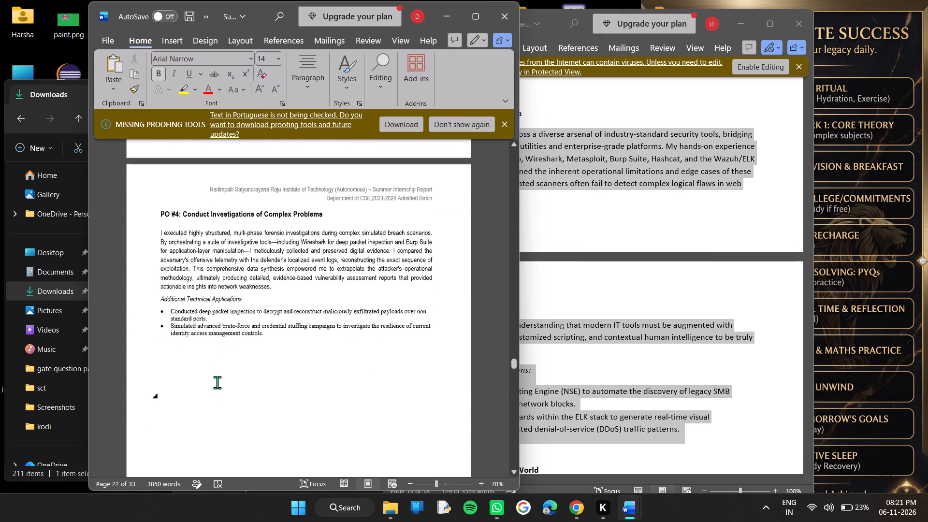
{"action": "scroll", "coordinate": [217, 382], "scroll_direction": "down", "scroll_amount": 3}
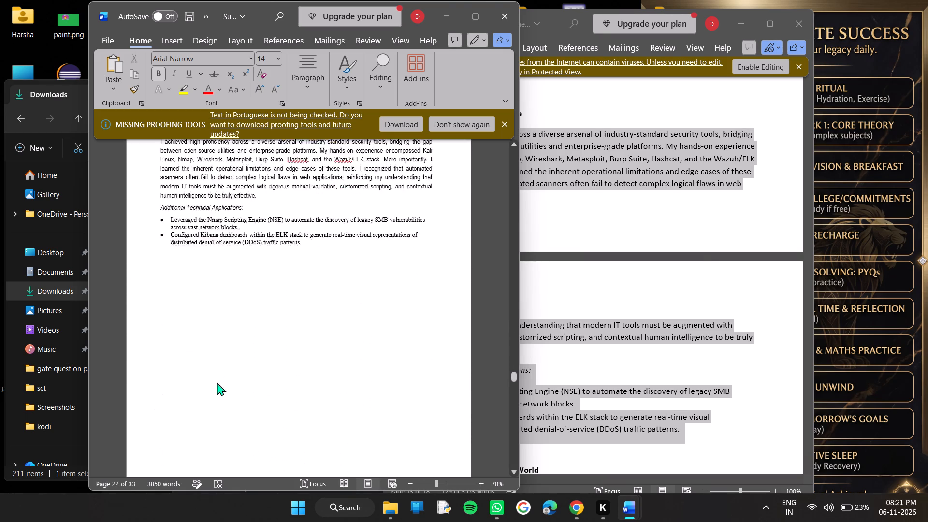
Copy the PO #6 body text and its two Additional Technical Applications items from the source document.
{"action": "scroll", "coordinate": [217, 382], "scroll_direction": "down", "scroll_amount": 1}
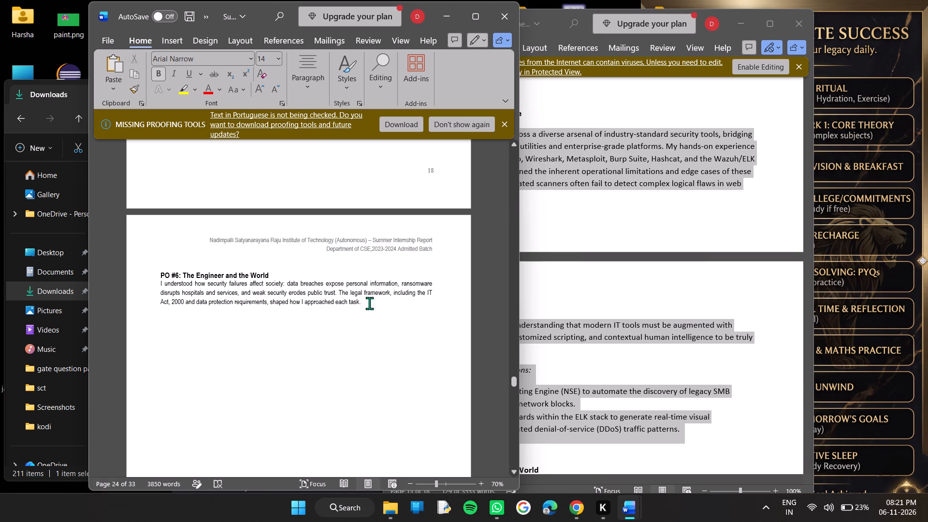
{"action": "left_click", "coordinate": [369, 303]}
{"action": "left_click", "coordinate": [665, 304]}
{"action": "scroll", "coordinate": [665, 304], "scroll_direction": "down", "scroll_amount": 1}
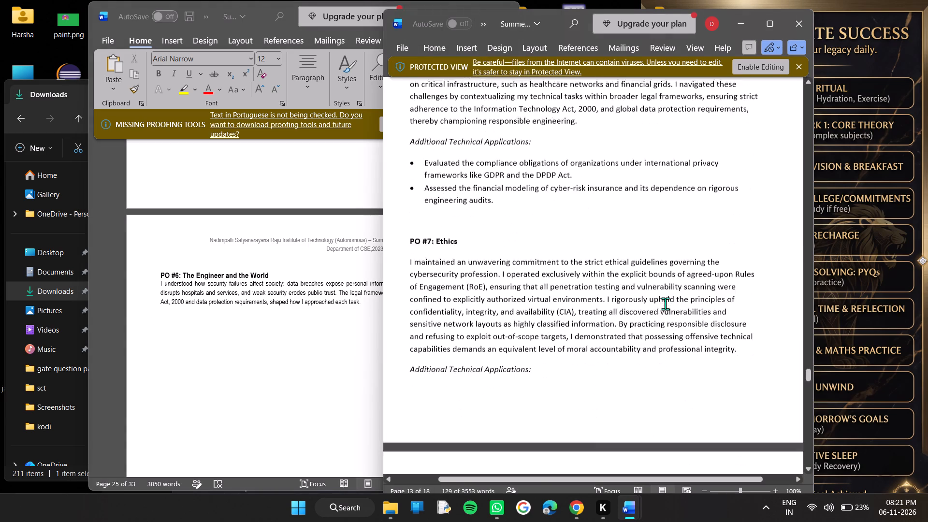
{"action": "scroll", "coordinate": [665, 304], "scroll_direction": "down", "scroll_amount": 1}
{"action": "left_click_drag", "start_coordinate": [408, 139], "coordinate": [511, 305]}
{"action": "key", "text": "ctrl+c"}
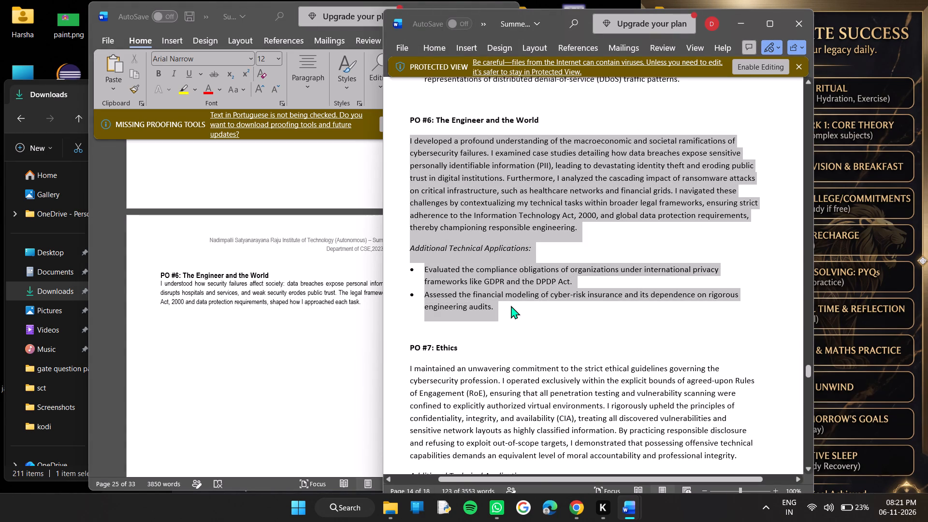
Replace the report's short PO #6 paragraph with the copied text, leaving a blank line below the heading.
{"action": "left_click", "coordinate": [205, 307]}
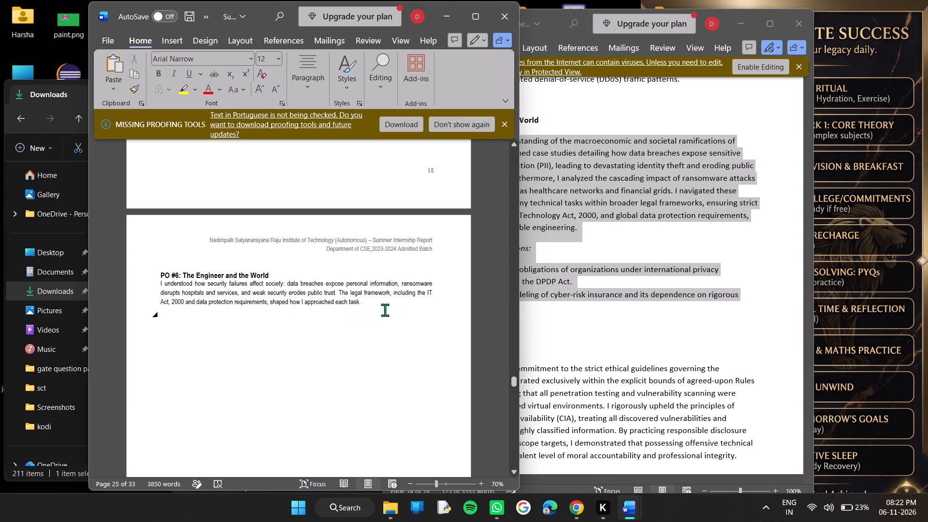
{"action": "key", "text": "ctrl+v"}
{"action": "left_click_drag", "start_coordinate": [371, 301], "coordinate": [145, 282]}
{"action": "key", "text": "BackSpace"}
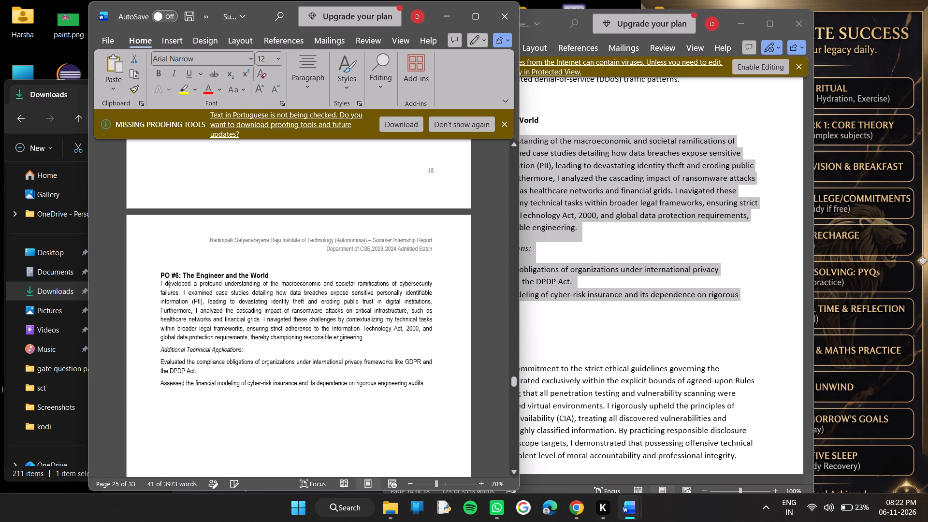
{"action": "key", "text": "Return"}
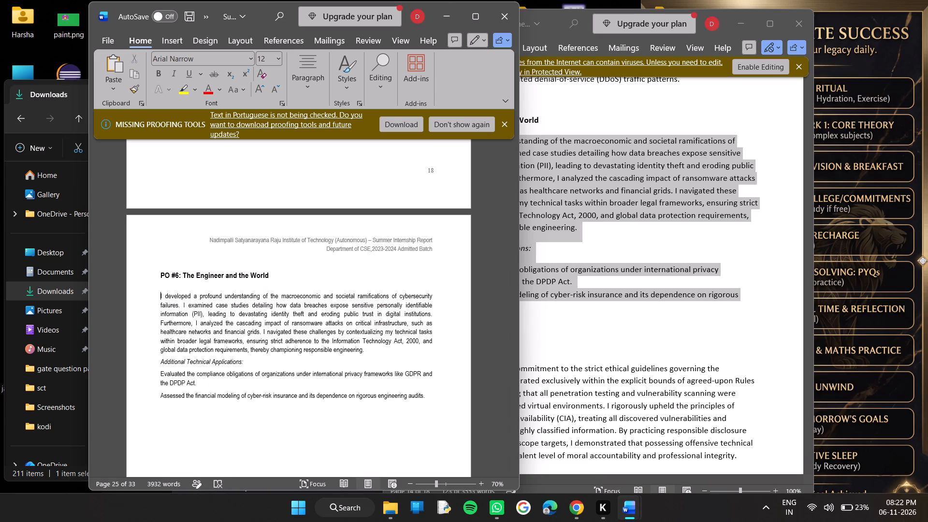
Copy the PO #7 Ethics body text and its two Additional Technical Applications items from the source document.
{"action": "left_click", "coordinate": [668, 361]}
{"action": "scroll", "coordinate": [668, 361], "scroll_direction": "down", "scroll_amount": 1}
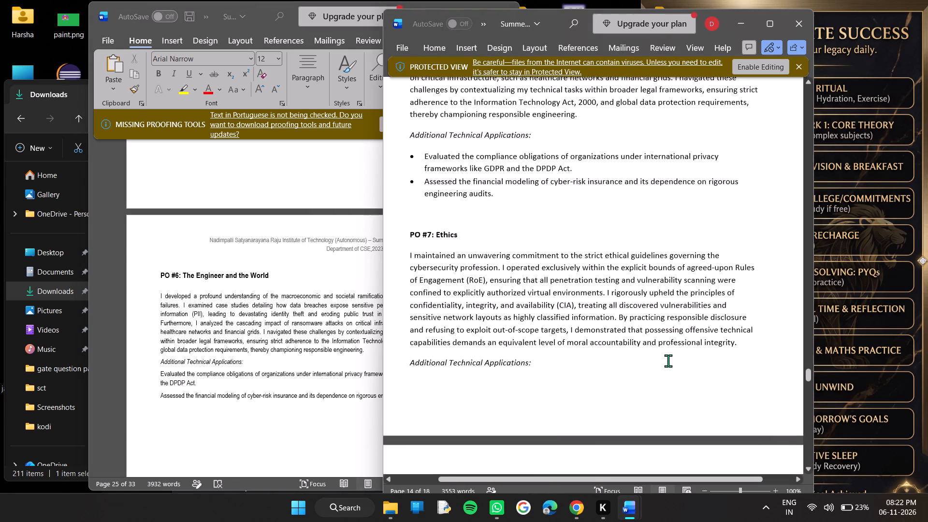
{"action": "scroll", "coordinate": [668, 361], "scroll_direction": "down", "scroll_amount": 1}
{"action": "double_click", "coordinate": [407, 234]}
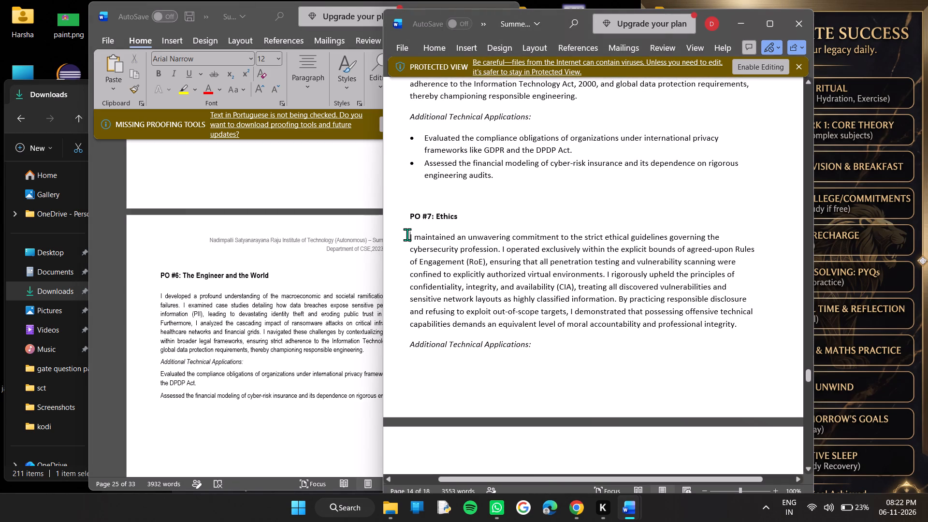
{"action": "scroll", "coordinate": [407, 234], "scroll_direction": "down", "scroll_amount": 1}
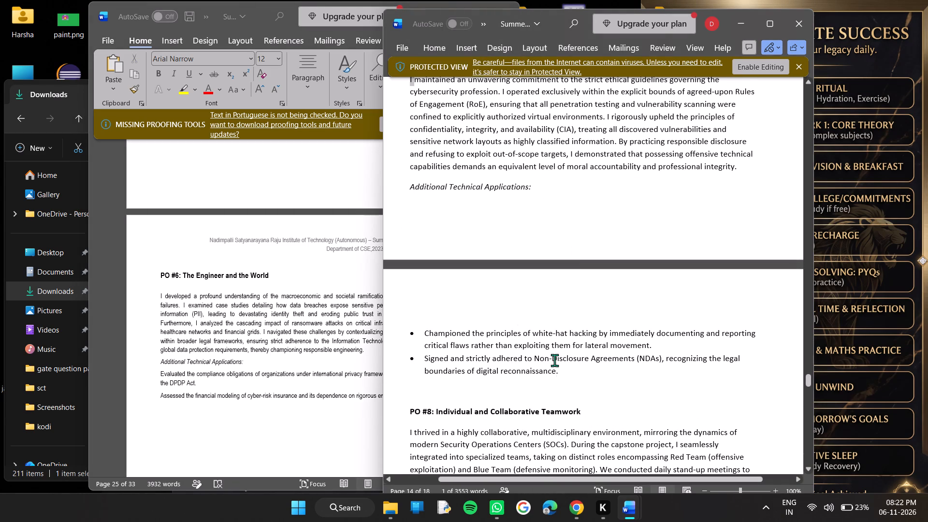
{"action": "left_click_drag", "start_coordinate": [562, 371], "coordinate": [410, 81]}
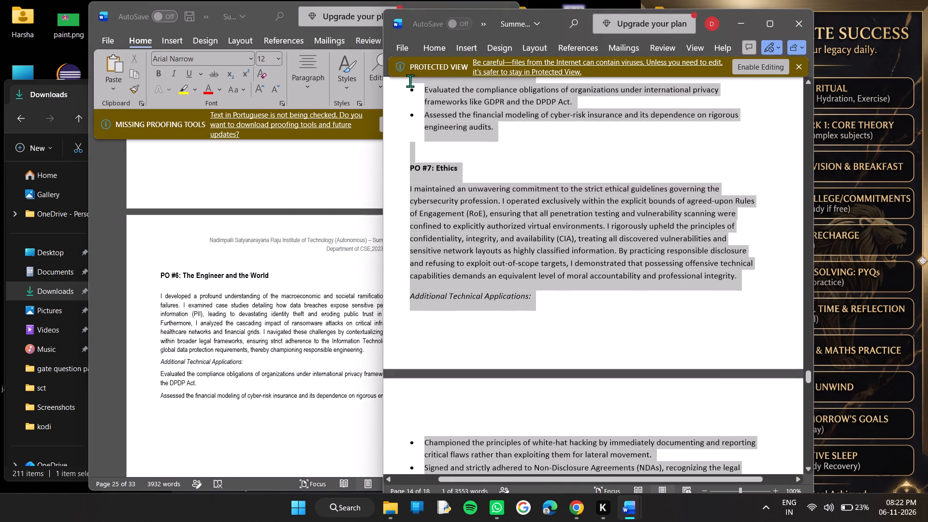
{"action": "left_click_drag", "start_coordinate": [410, 81], "coordinate": [408, 205]}
{"action": "key", "text": "ctrl+c"}
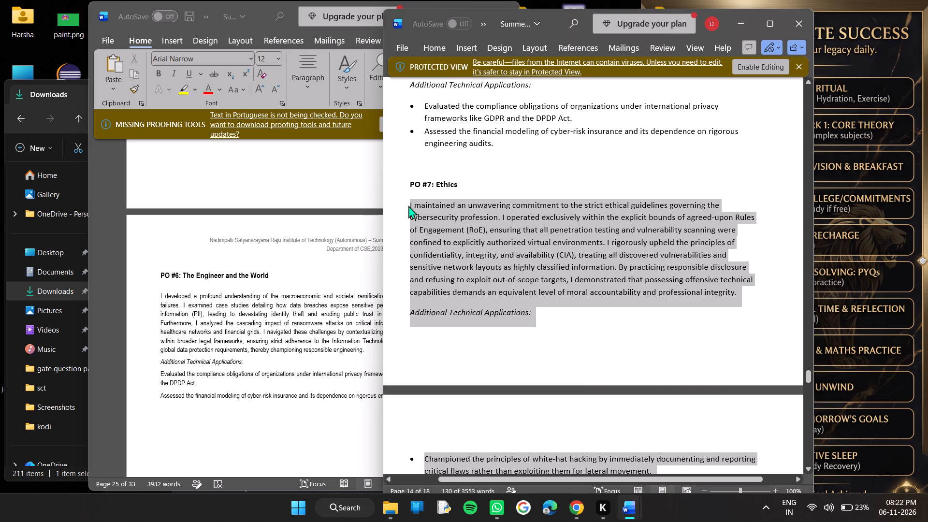
Replace the report's short PO #7 paragraph with the copied text, leaving a blank line below the heading.
{"action": "scroll", "coordinate": [282, 420], "scroll_direction": "down", "scroll_amount": 1}
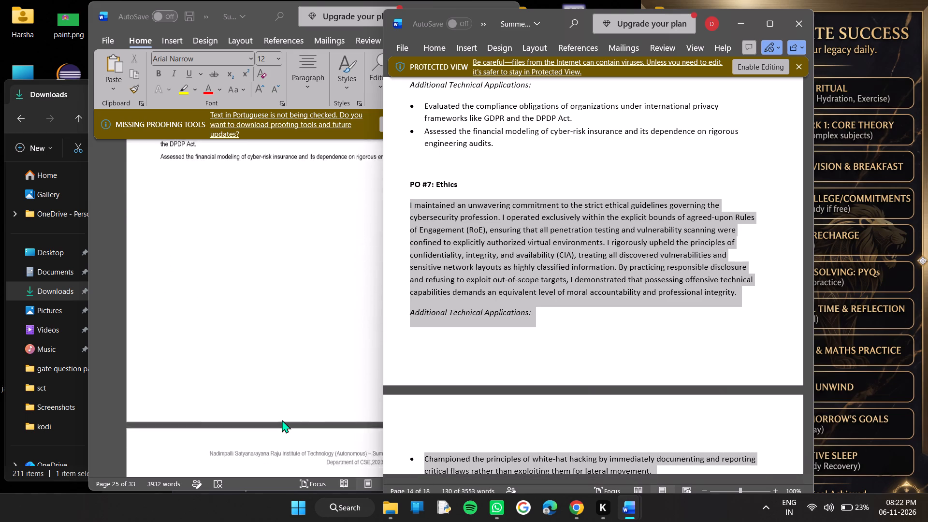
{"action": "scroll", "coordinate": [282, 420], "scroll_direction": "down", "scroll_amount": 2}
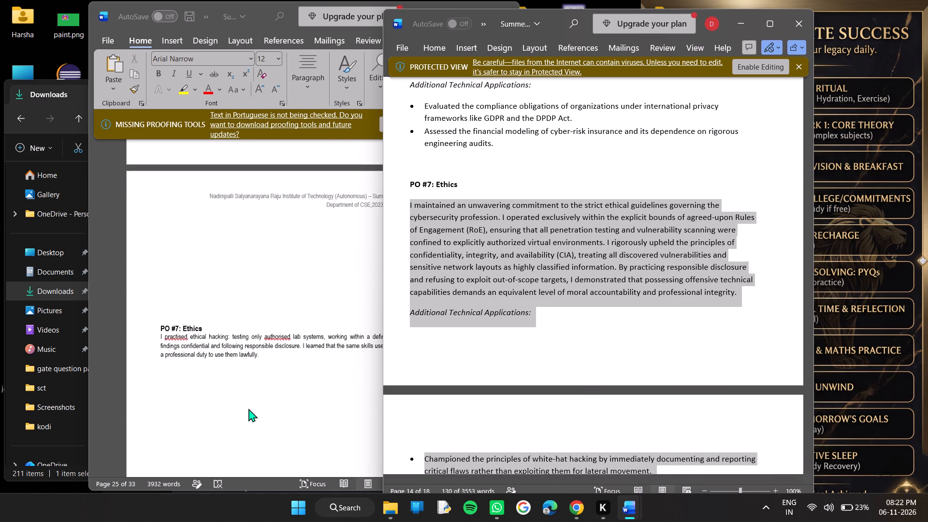
{"action": "left_click", "coordinate": [236, 405]}
{"action": "left_click", "coordinate": [271, 350]}
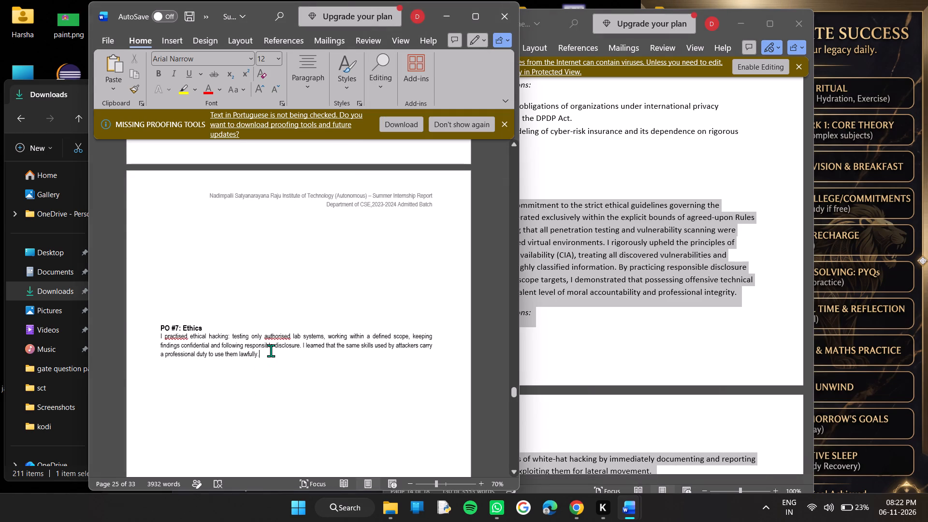
{"action": "key", "text": "ctrl+v"}
{"action": "left_click_drag", "start_coordinate": [270, 334], "coordinate": [155, 314]}
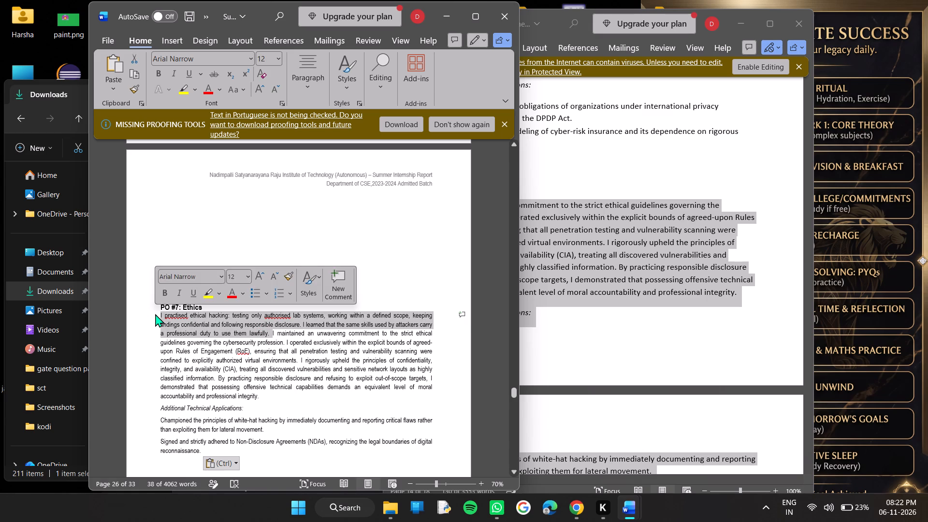
{"action": "key", "text": "BackSpace"}
{"action": "key", "text": "Return"}
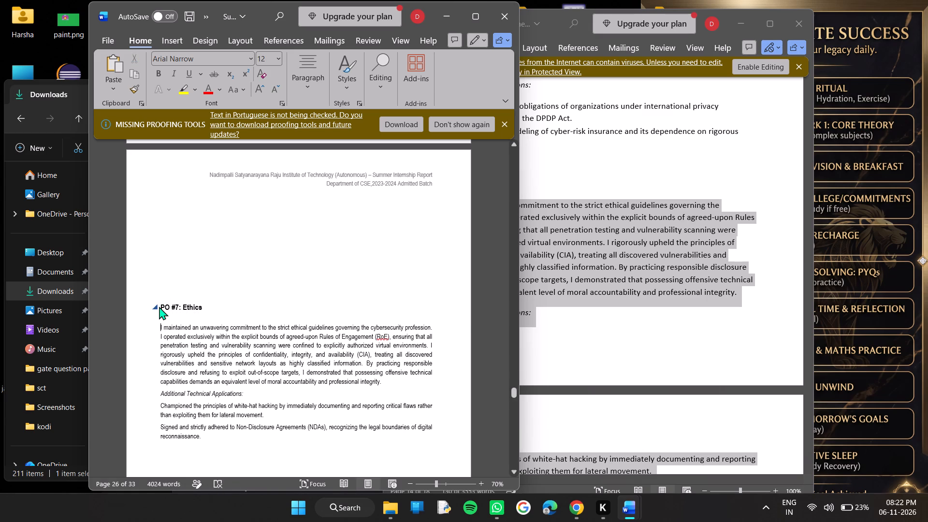
Remove the blank lines above the "PO #7: Ethics" heading so it starts at the top of its page.
{"action": "left_click", "coordinate": [161, 307]}
{"action": "key", "text": "BackSpace"}
{"action": "key", "text": "BackSpace"}
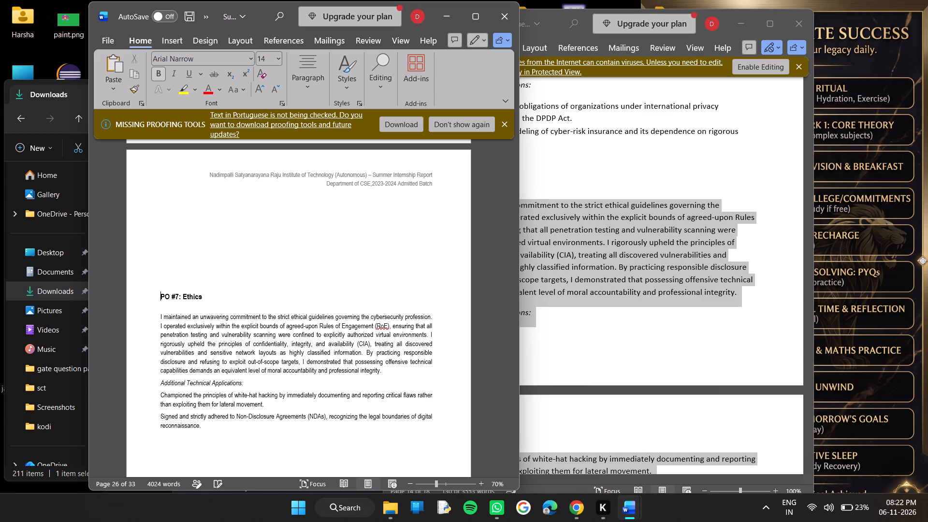
{"action": "key", "text": "BackSpace"}
{"action": "key", "text": "BackSpace"}
{"action": "key", "text": "BackSpace"}
{"action": "key", "text": "BackSpace"}
{"action": "key", "text": "BackSpace"}
{"action": "key", "text": "BackSpace"}
{"action": "key", "text": "BackSpace"}
{"action": "key", "text": "BackSpace"}
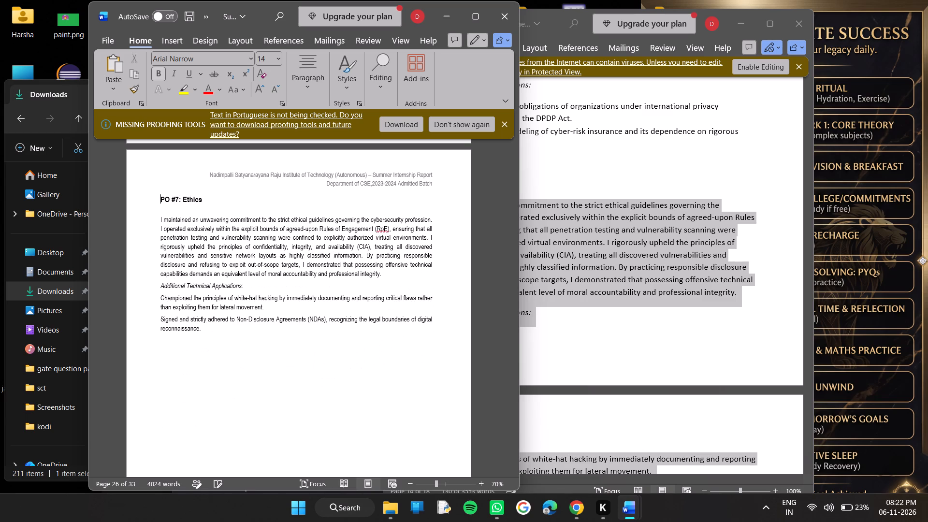
{"action": "key", "text": "BackSpace"}
{"action": "key", "text": "Return"}
Format the compliance obligations and cyber-risk insurance paragraphs under PO #6 as bullet items.
{"action": "scroll", "coordinate": [161, 307], "scroll_direction": "up", "scroll_amount": 1}
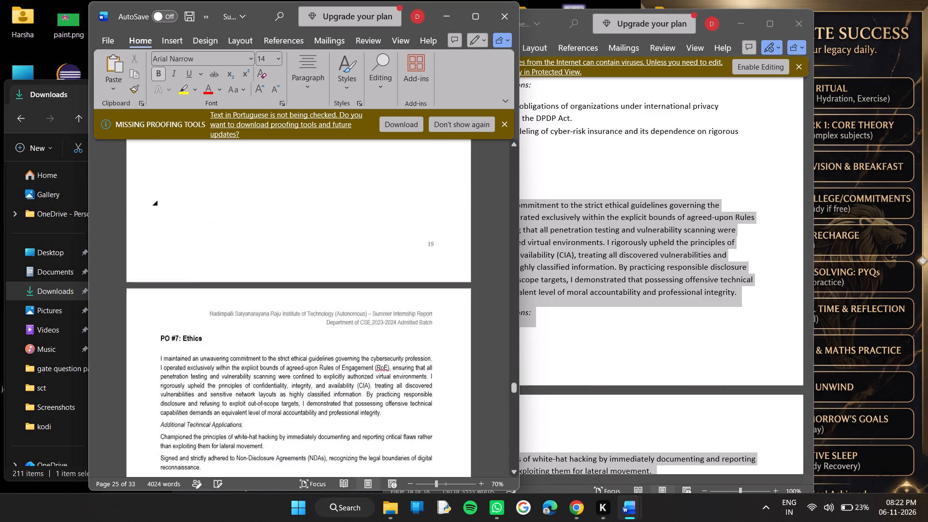
{"action": "scroll", "coordinate": [161, 307], "scroll_direction": "up", "scroll_amount": 1}
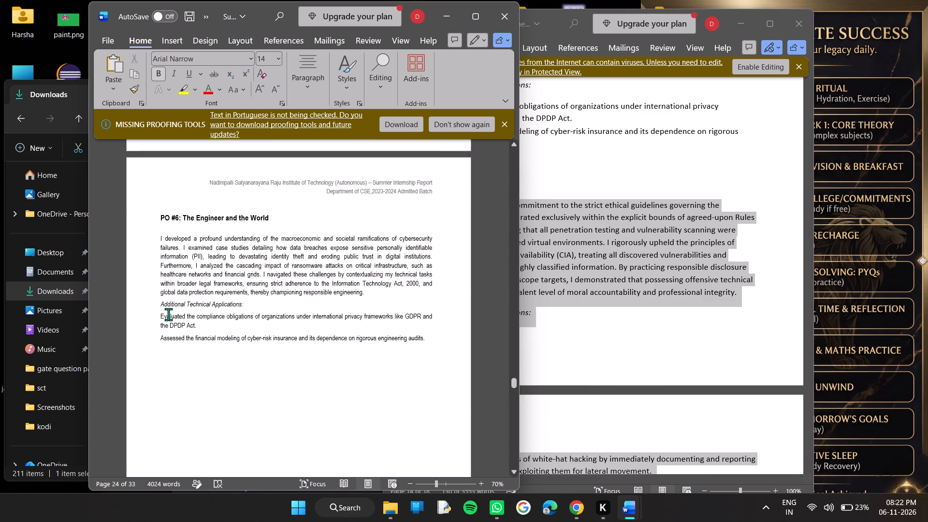
{"action": "left_click", "coordinate": [161, 316]}
{"action": "key", "text": "ctrl+shift+l"}
{"action": "left_click", "coordinate": [160, 333]}
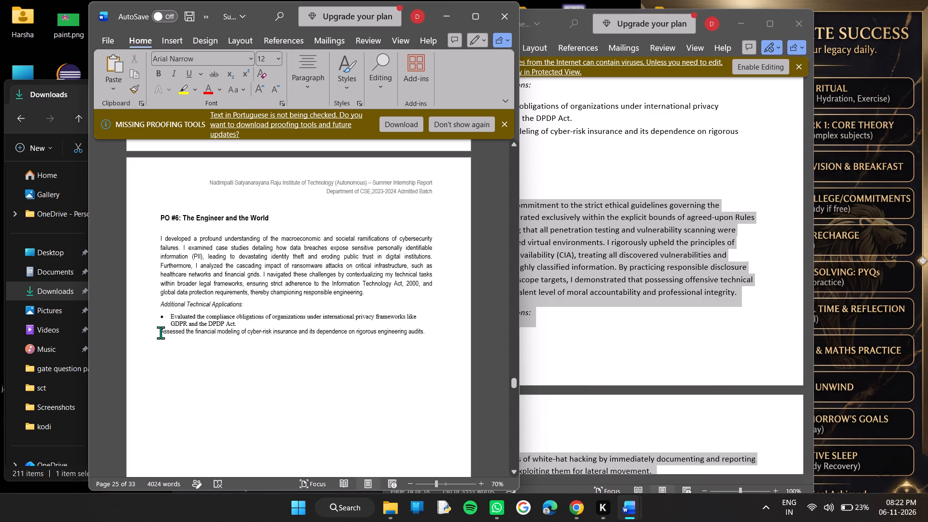
{"action": "key", "text": "ctrl+shift+l"}
Format the white-hat hacking and Non-Disclosure Agreements paragraphs under PO #7 as bullet items.
{"action": "scroll", "coordinate": [287, 420], "scroll_direction": "down", "scroll_amount": 1}
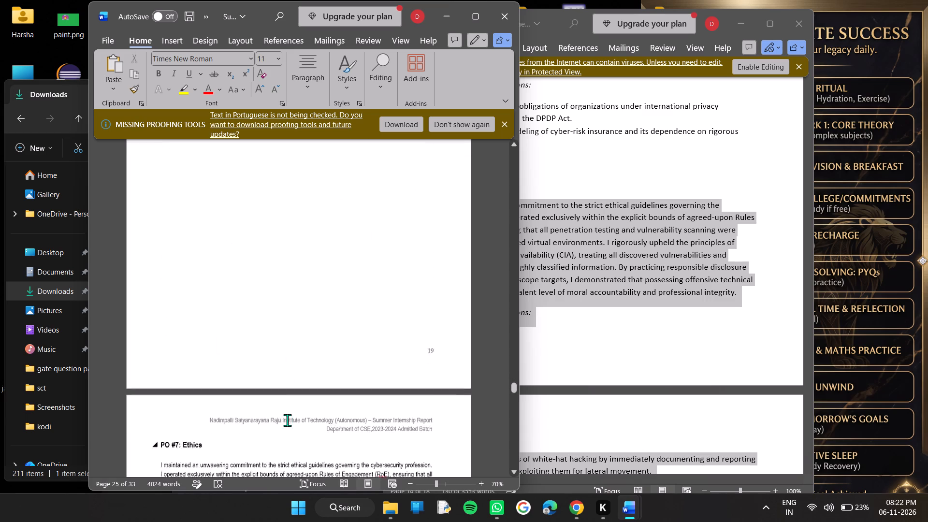
{"action": "scroll", "coordinate": [287, 420], "scroll_direction": "down", "scroll_amount": 1}
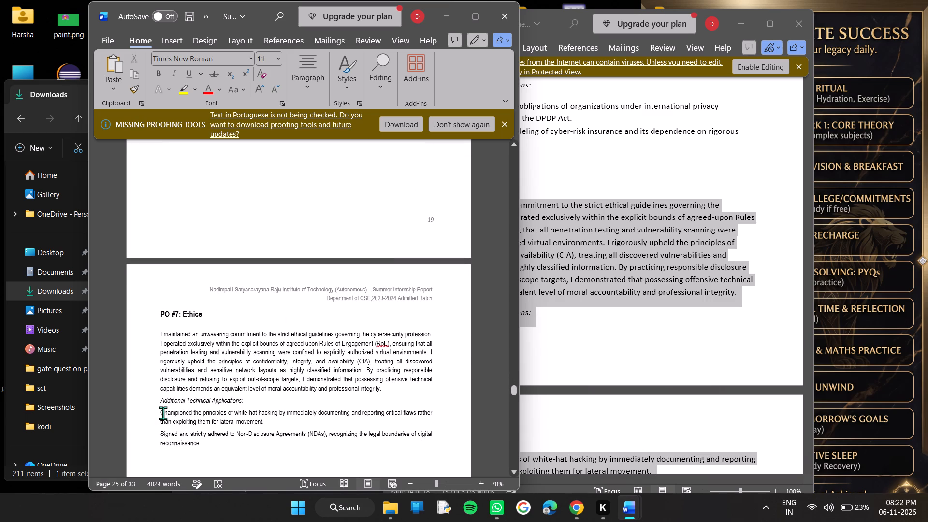
{"action": "left_click", "coordinate": [162, 413]}
{"action": "key", "text": "Left"}
{"action": "key", "text": "ctrl+shift+l"}
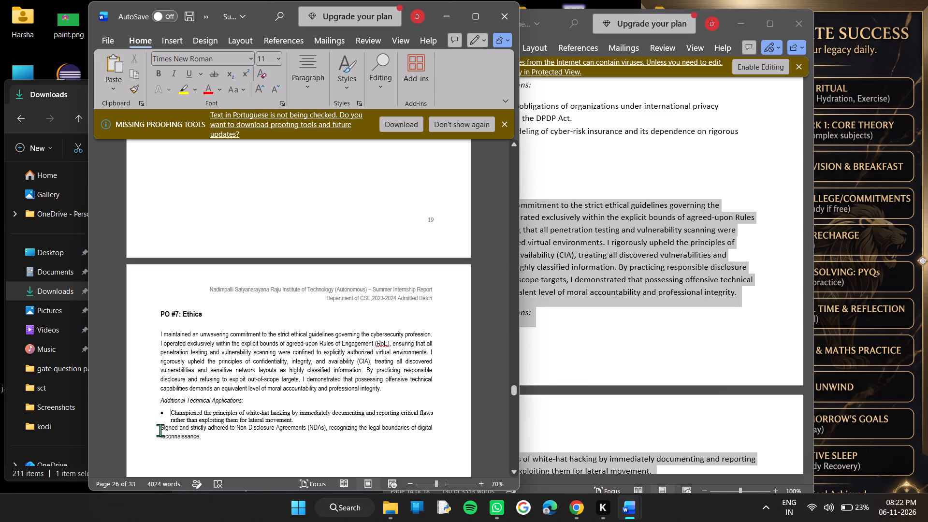
{"action": "left_click", "coordinate": [160, 430]}
{"action": "key", "text": "ctrl+shift+l"}
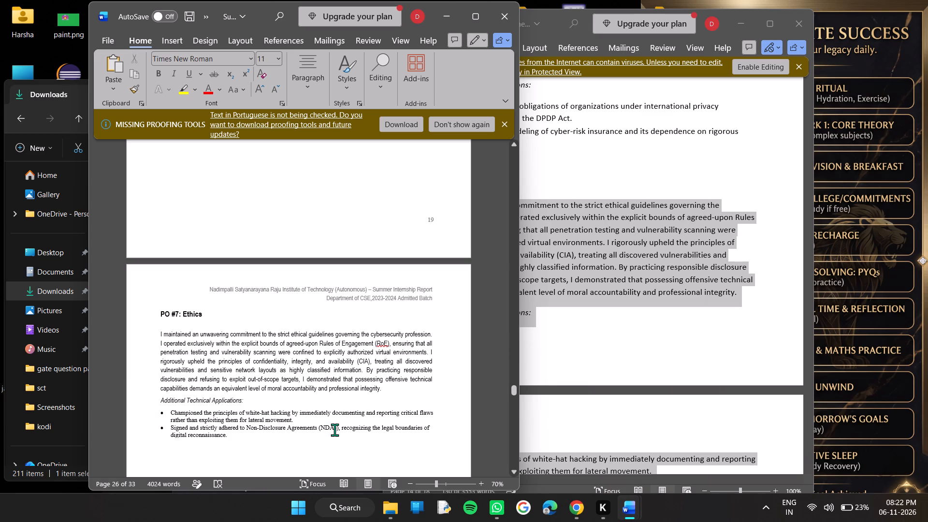
Copy the PO #8 Individual and Collaborative Teamwork body text and its two Additional Technical Applications items from the source document.
{"action": "scroll", "coordinate": [334, 430], "scroll_direction": "down", "scroll_amount": 2}
{"action": "left_click", "coordinate": [681, 241]}
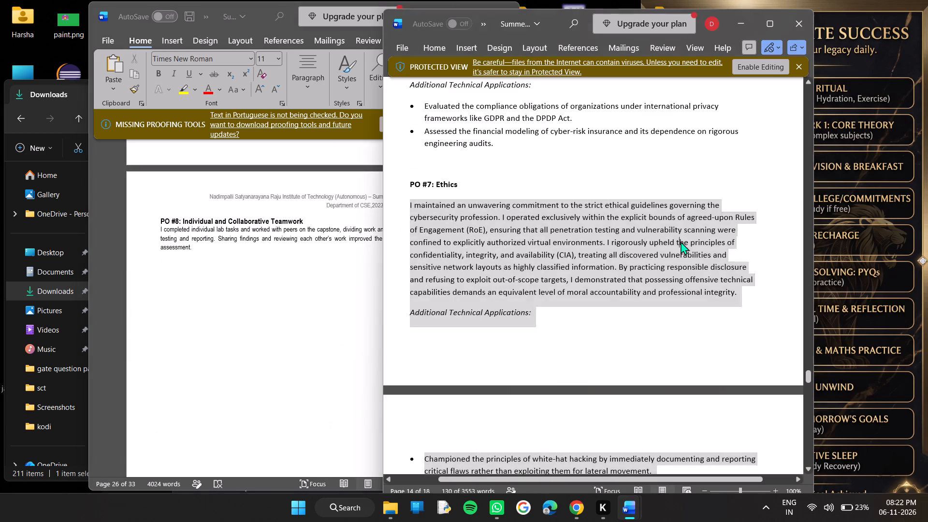
{"action": "scroll", "coordinate": [681, 241], "scroll_direction": "down", "scroll_amount": 1}
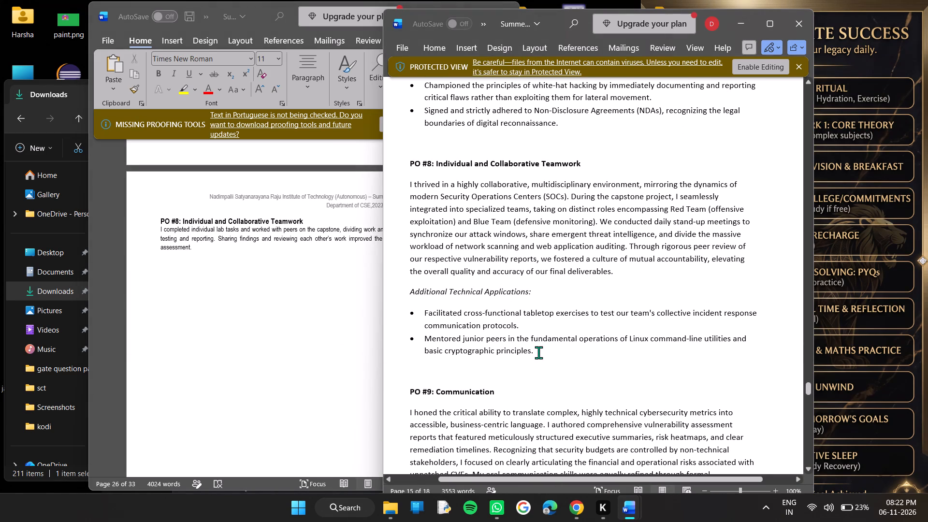
{"action": "left_click_drag", "start_coordinate": [538, 352], "coordinate": [406, 180]}
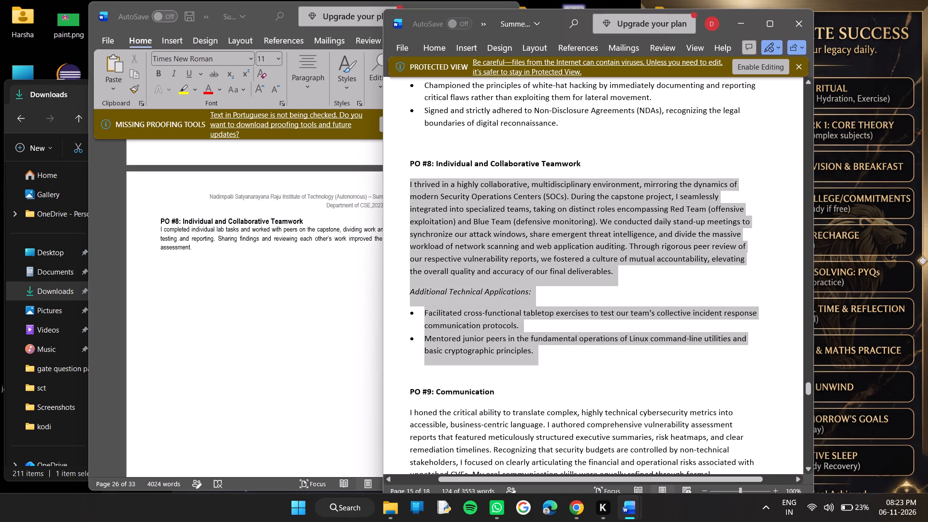
{"action": "key", "text": "ctrl+c"}
Replace the report's short PO #8 paragraph with the copied text, leaving a blank line below the heading.
{"action": "left_click", "coordinate": [209, 245]}
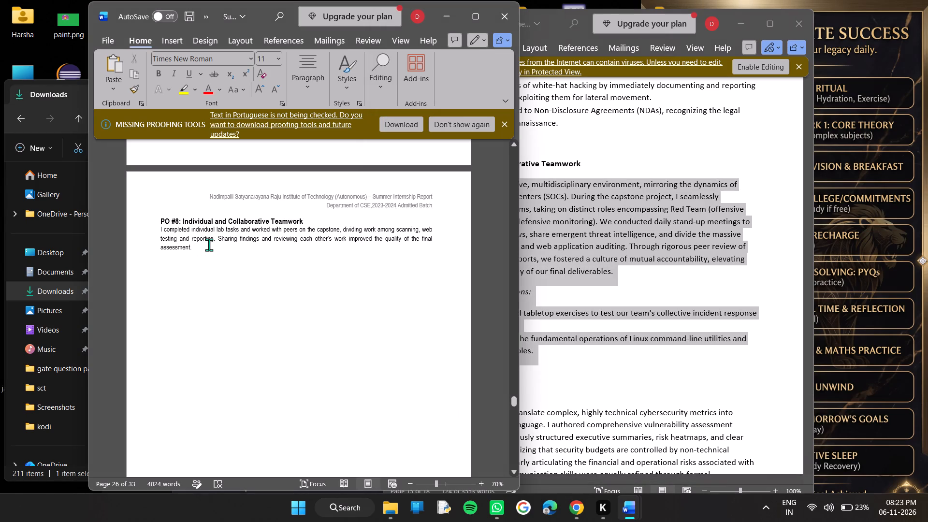
{"action": "left_click", "coordinate": [209, 245]}
{"action": "key", "text": "ctrl+v"}
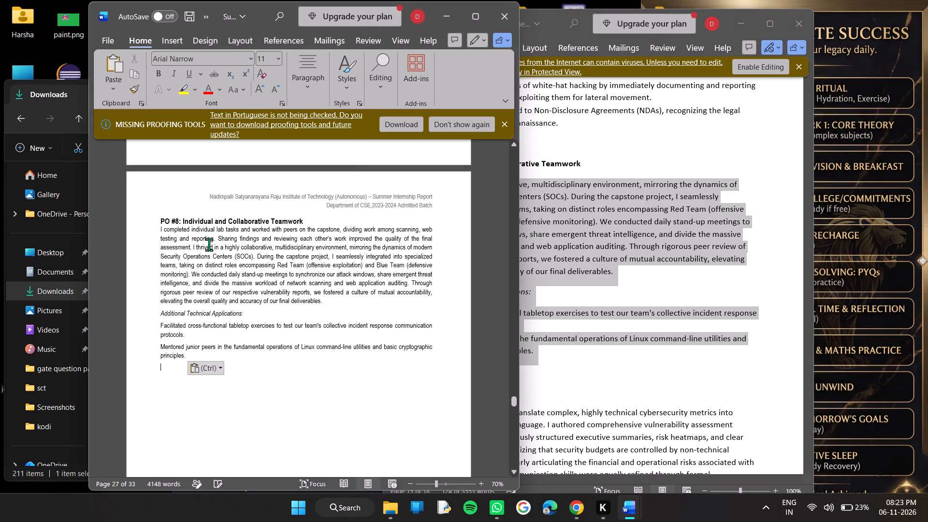
{"action": "left_click_drag", "start_coordinate": [191, 248], "coordinate": [159, 230]}
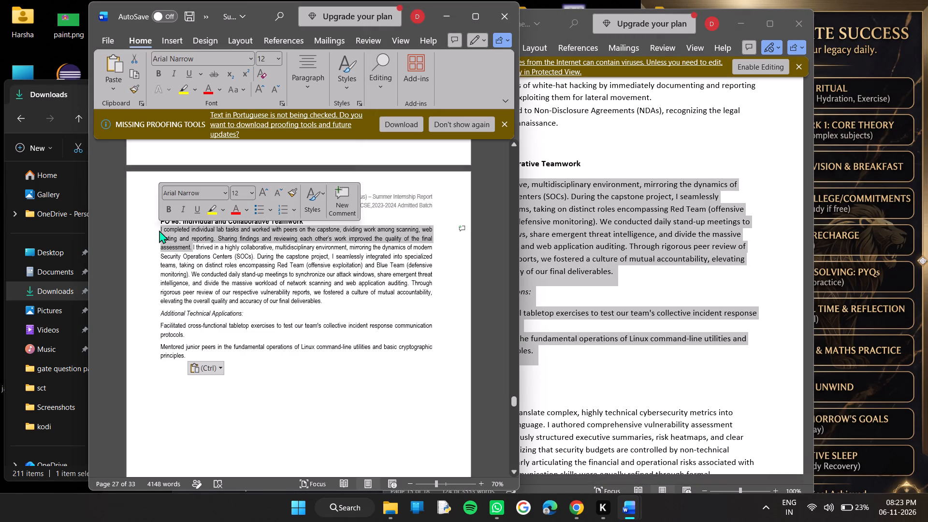
{"action": "key", "text": "BackSpace"}
{"action": "key", "text": "Return"}
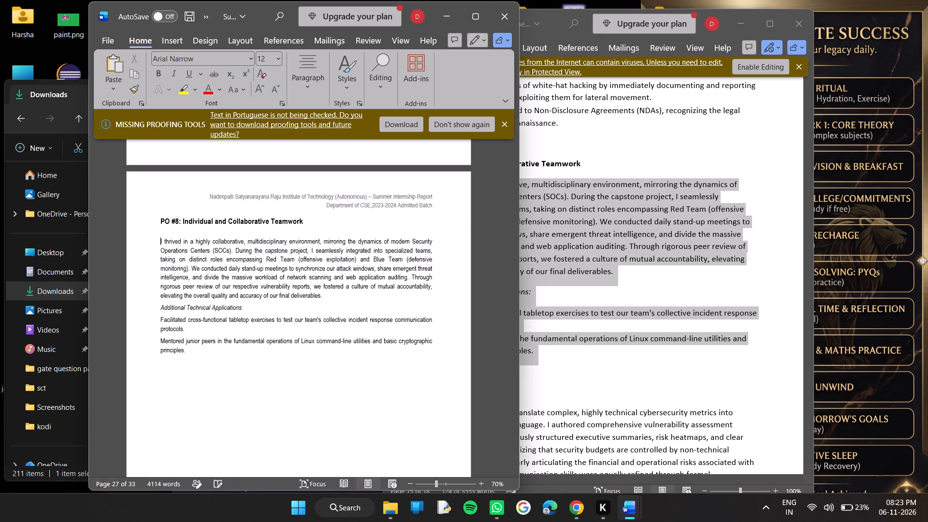
Format the tabletop exercises and junior peer mentoring paragraphs under PO #8 as bullet items.
{"action": "left_click", "coordinate": [160, 320]}
{"action": "key", "text": "ctrl+shift+l"}
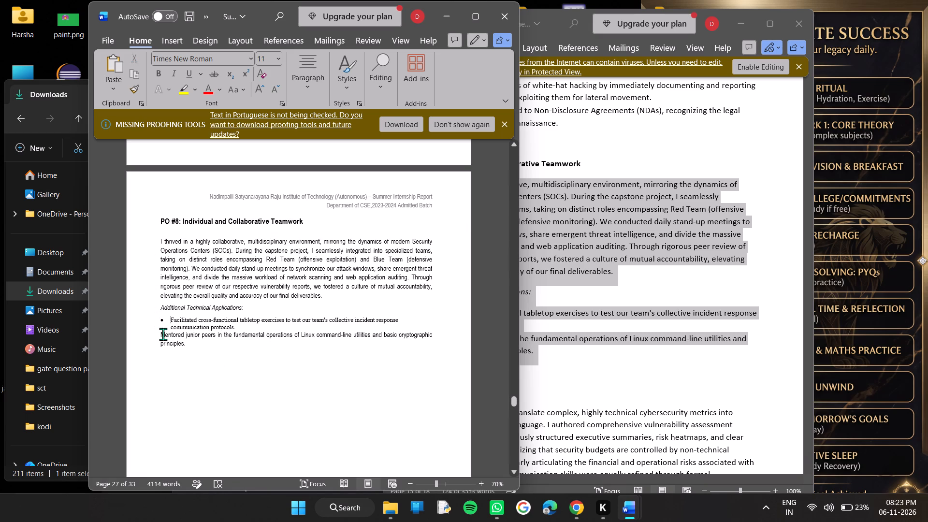
{"action": "left_click", "coordinate": [160, 333]}
{"action": "key", "text": "ctrl+shift+l"}
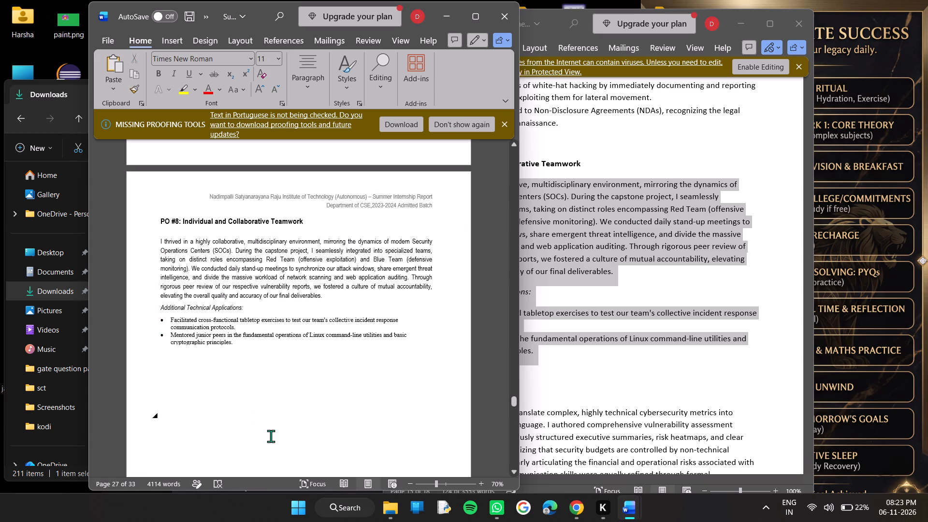
Remove the blank lines above the "PO #9: Communication" heading so it starts at the top of its page.
{"action": "scroll", "coordinate": [271, 436], "scroll_direction": "down", "scroll_amount": 2}
{"action": "scroll", "coordinate": [271, 436], "scroll_direction": "up", "scroll_amount": 1}
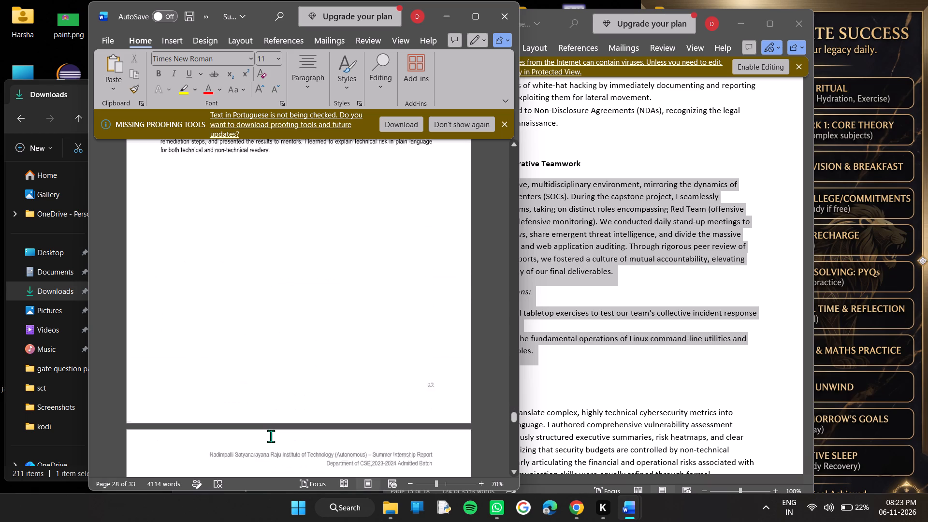
{"action": "scroll", "coordinate": [271, 436], "scroll_direction": "up", "scroll_amount": 1}
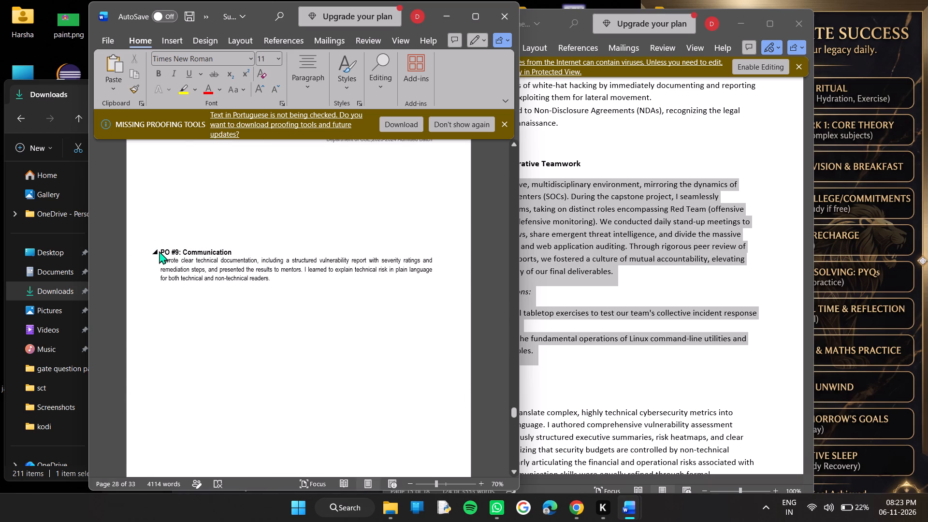
{"action": "left_click", "coordinate": [161, 252]}
{"action": "key", "text": "BackSpace"}
{"action": "key", "text": "BackSpace"}
{"action": "key", "text": "BackSpace"}
{"action": "key", "text": "BackSpace"}
{"action": "key", "text": "BackSpace"}
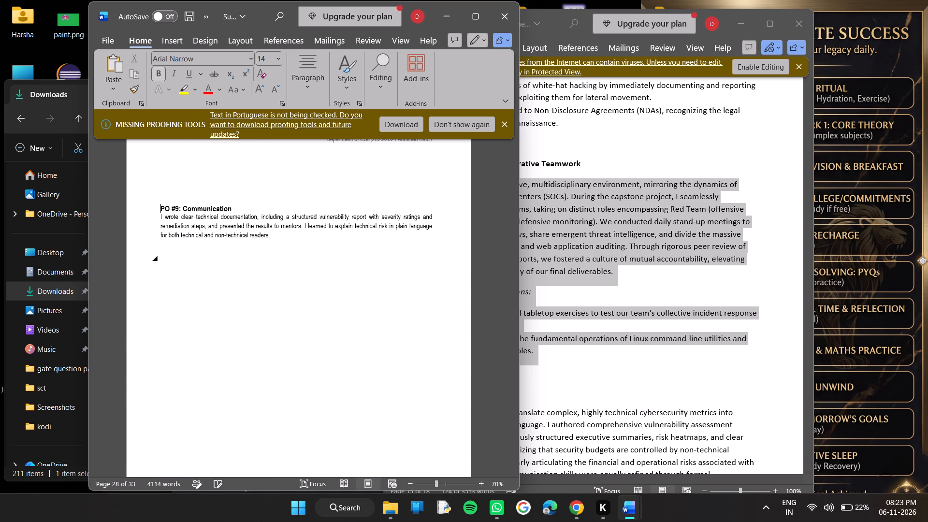
{"action": "key", "text": "BackSpace"}
{"action": "key", "text": "BackSpace"}
{"action": "key", "text": "BackSpace"}
{"action": "key", "text": "BackSpace"}
{"action": "key", "text": "BackSpace"}
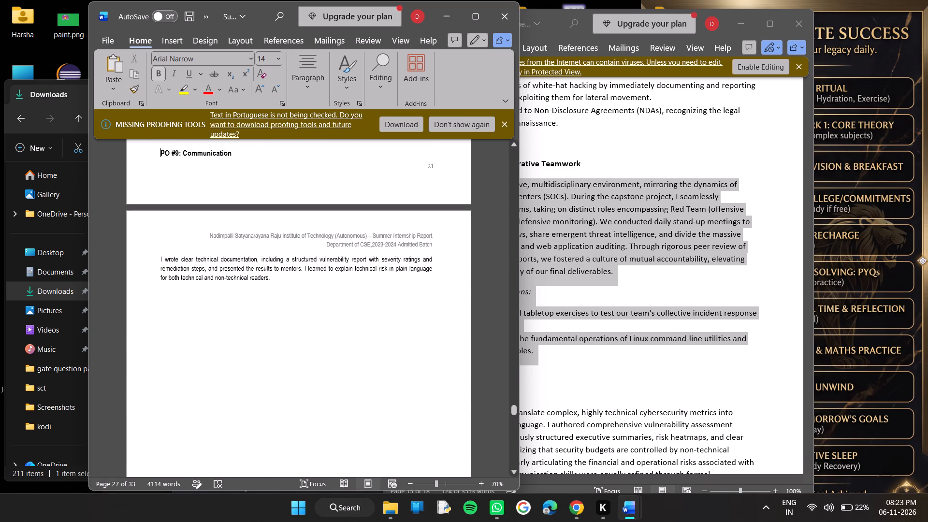
{"action": "key", "text": "Return"}
Copy the PO #9 Communication body text and its two Additional Technical Applications items from the source document.
{"action": "left_click", "coordinate": [602, 372]}
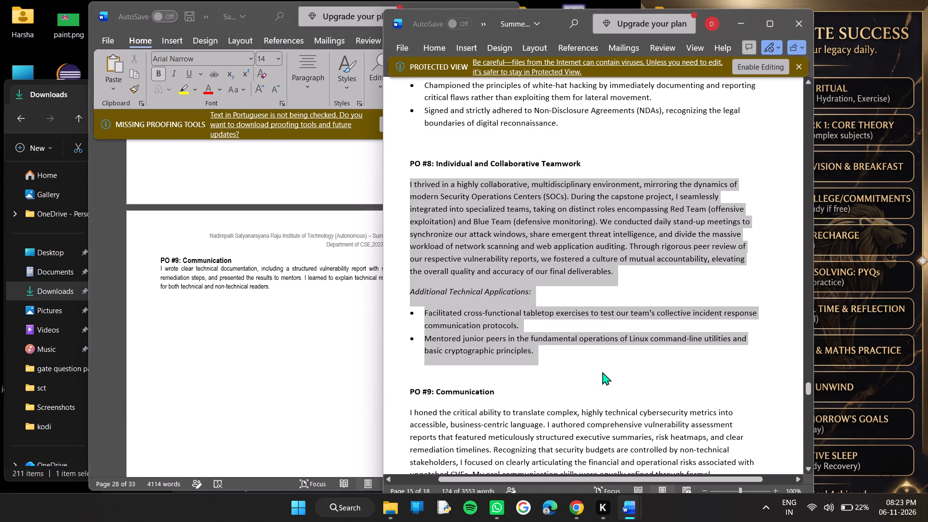
{"action": "scroll", "coordinate": [602, 372], "scroll_direction": "down", "scroll_amount": 1}
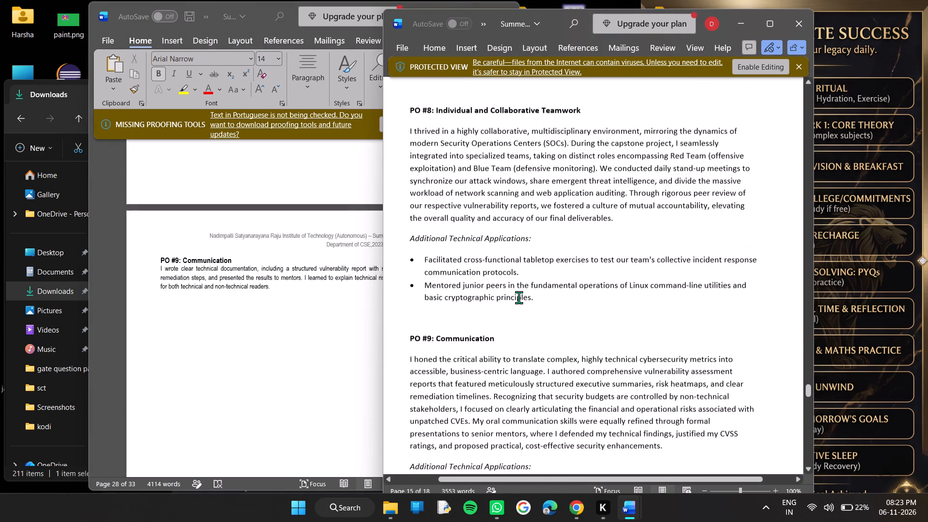
{"action": "left_click_drag", "start_coordinate": [410, 278], "coordinate": [427, 319]}
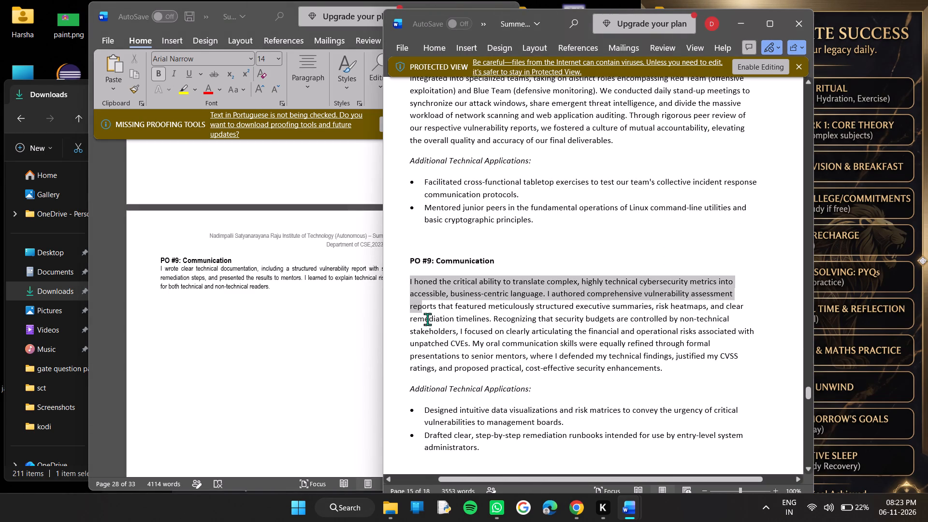
{"action": "left_click_drag", "start_coordinate": [427, 319], "coordinate": [499, 448]}
{"action": "key", "text": "ctrl+c"}
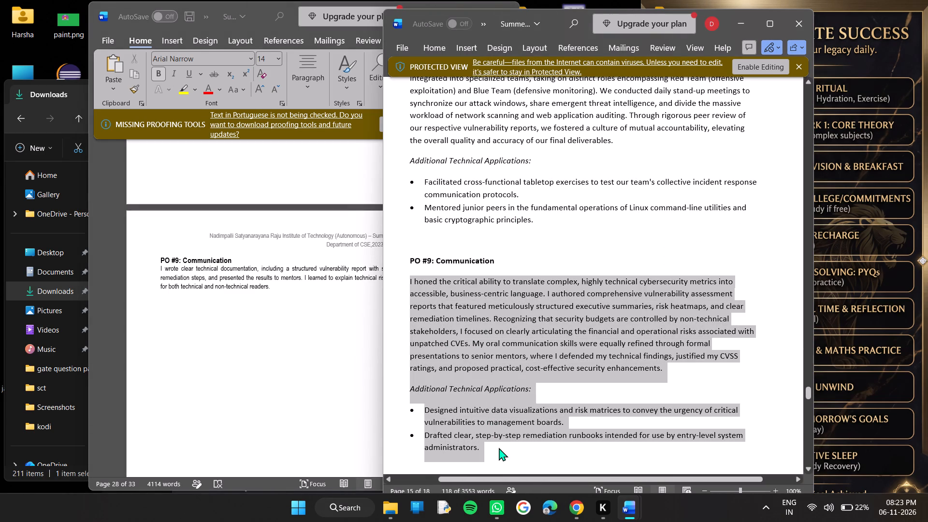
Paste the copied text into the report's PO #9 section and delete the old short paragraph text.
{"action": "left_click", "coordinate": [186, 324]}
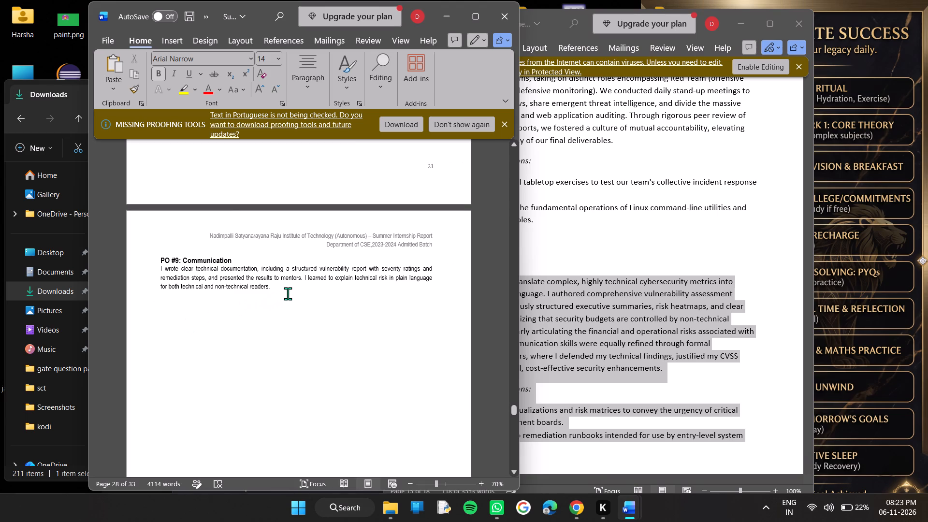
{"action": "left_click", "coordinate": [288, 293]}
{"action": "key", "text": "ctrl+v"}
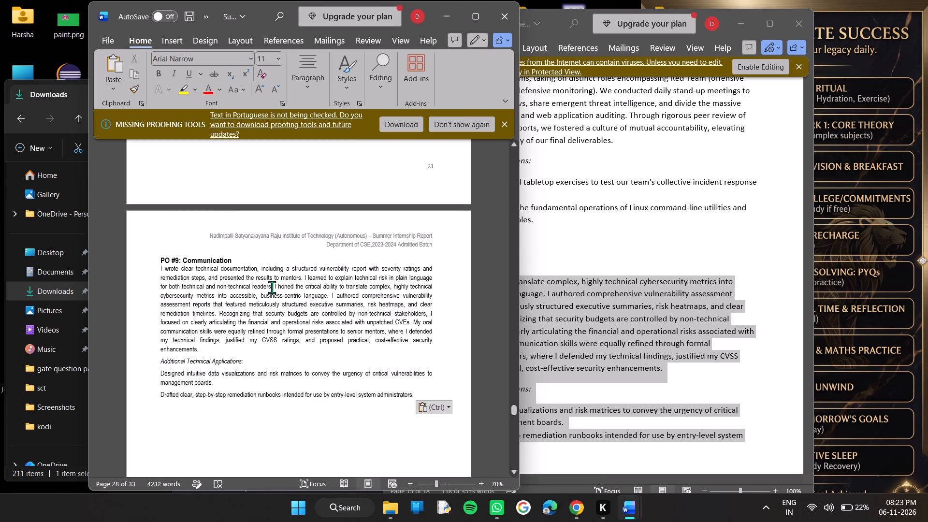
{"action": "left_click_drag", "start_coordinate": [272, 287], "coordinate": [161, 268]}
{"action": "key", "text": "BackSpace"}
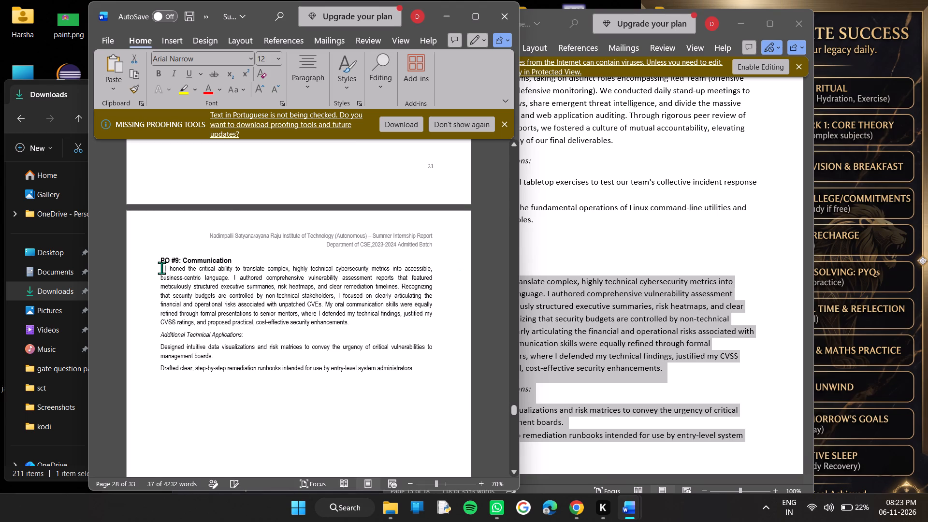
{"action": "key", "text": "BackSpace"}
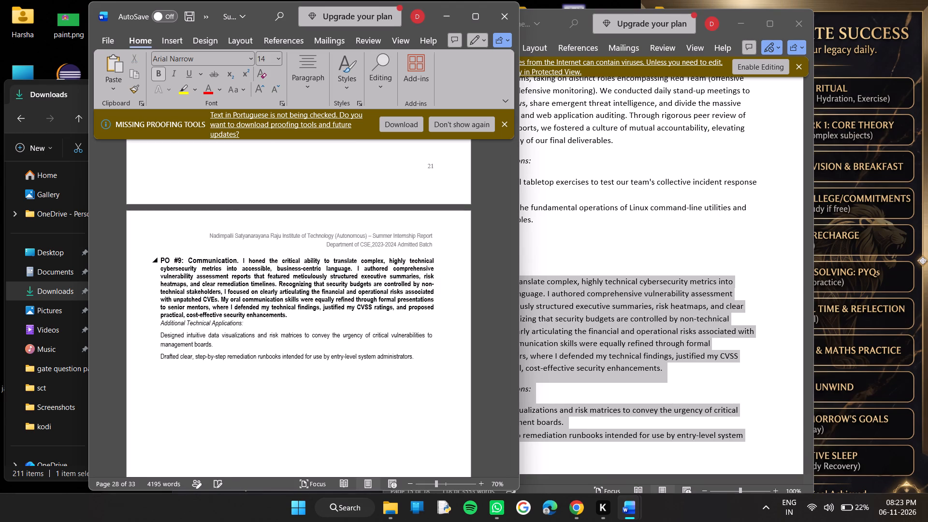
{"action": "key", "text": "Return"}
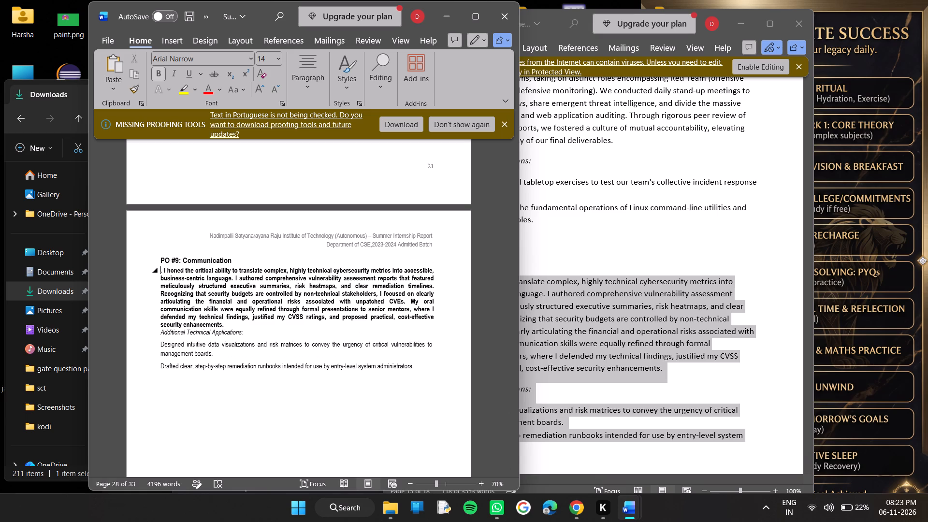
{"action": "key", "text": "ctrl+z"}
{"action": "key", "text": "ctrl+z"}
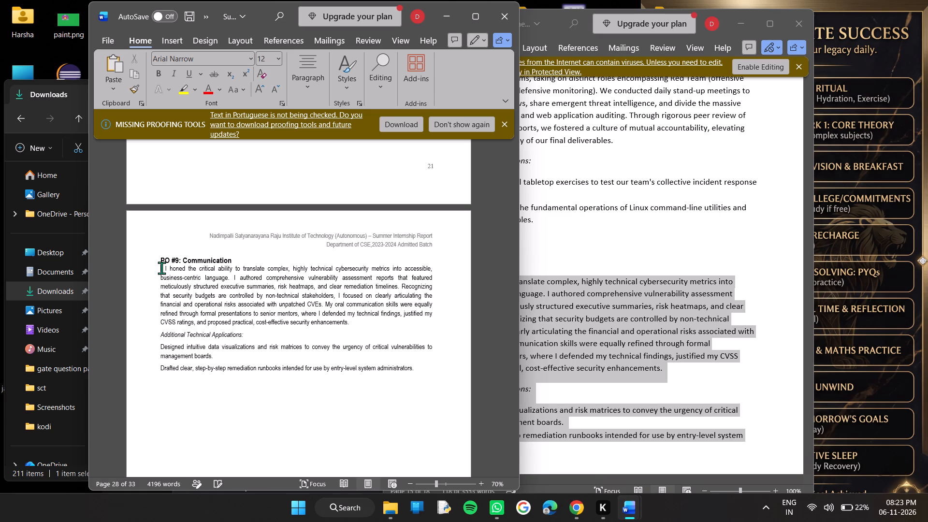
Delete the stray period and space before the PO #9 body text and add a blank line below the heading.
{"action": "key", "text": "Right"}
{"action": "key", "text": "Right"}
{"action": "key", "text": "BackSpace"}
{"action": "key", "text": "BackSpace"}
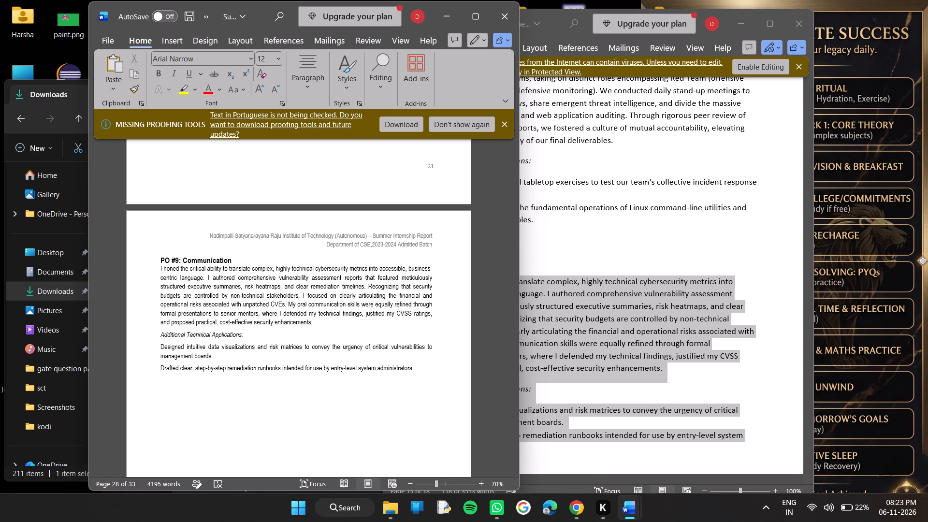
{"action": "key", "text": "Return"}
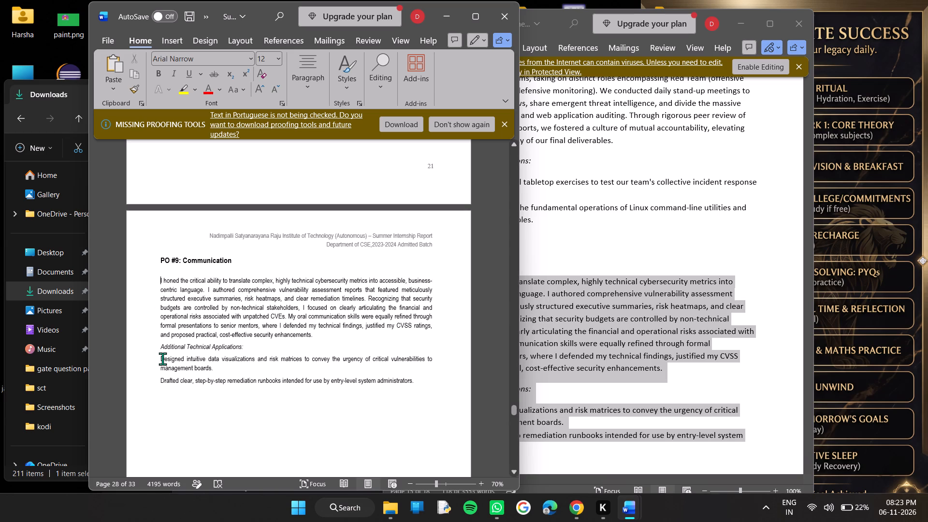
Format the two Additional Technical Applications items in the report's PO #9 section as a bulleted list.
{"action": "left_click", "coordinate": [163, 359]}
{"action": "key", "text": "ctrl+shift+l"}
{"action": "key", "text": "Down"}
{"action": "key", "text": "Left"}
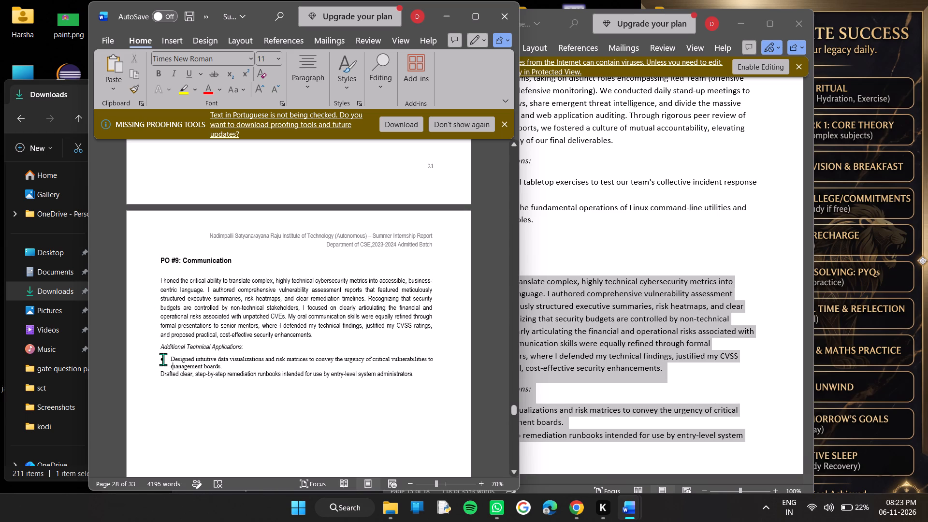
{"action": "key", "text": "Left"}
{"action": "key", "text": "Left"}
{"action": "key", "text": "Right"}
{"action": "key", "text": "Down"}
{"action": "key", "text": "Down"}
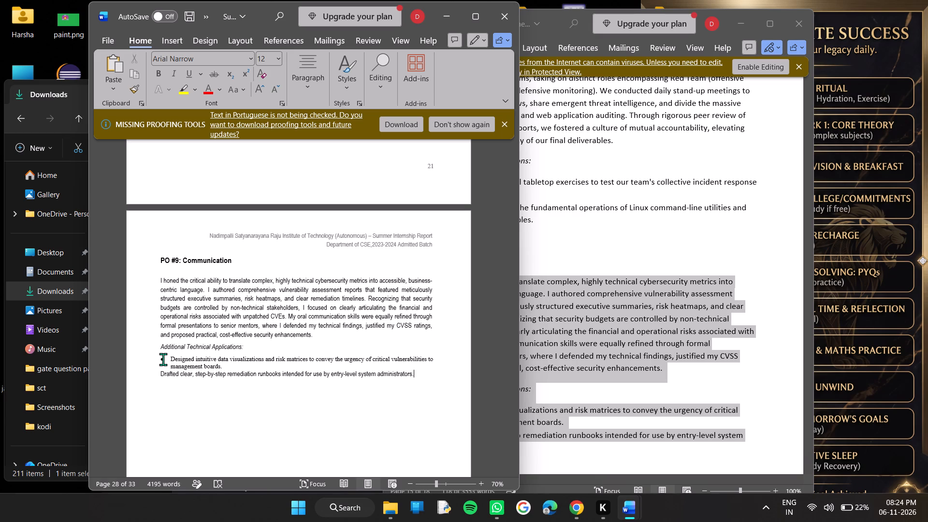
{"action": "left_click", "coordinate": [161, 373]}
{"action": "key", "text": "ctrl+shift+l"}
Copy the PO #10 Project Management and Finance body text and its two Additional Technical Applications items from the source document.
{"action": "scroll", "coordinate": [237, 418], "scroll_direction": "down", "scroll_amount": 1}
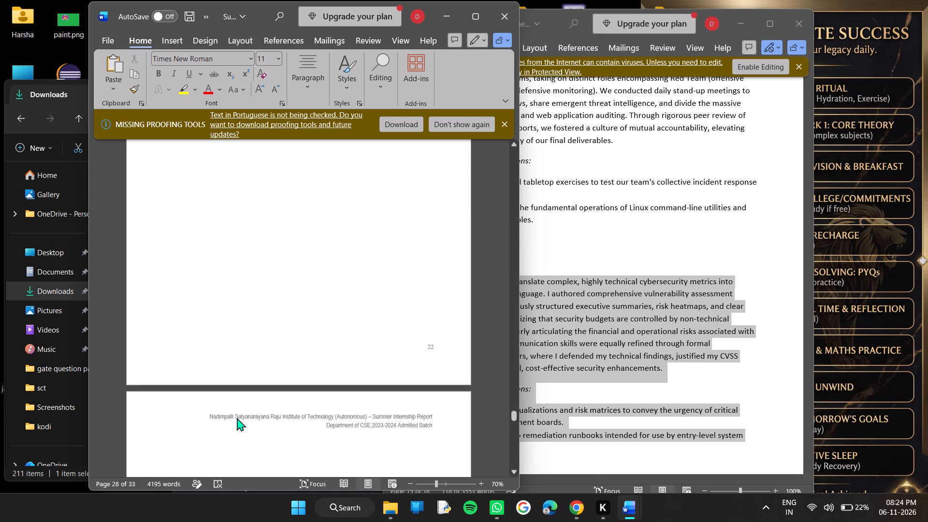
{"action": "scroll", "coordinate": [237, 418], "scroll_direction": "down", "scroll_amount": 1}
{"action": "left_click", "coordinate": [622, 333]}
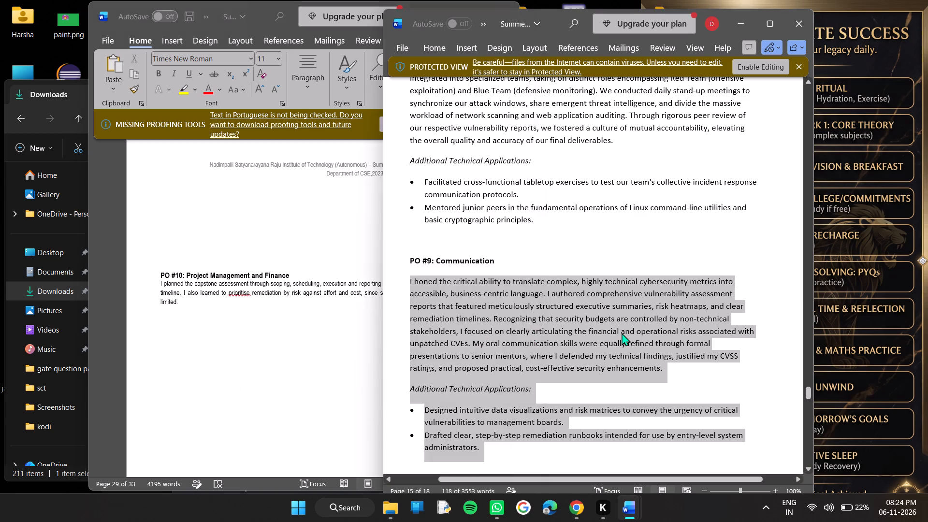
{"action": "scroll", "coordinate": [622, 333], "scroll_direction": "down", "scroll_amount": 1}
{"action": "left_click_drag", "start_coordinate": [590, 362], "coordinate": [479, 264]}
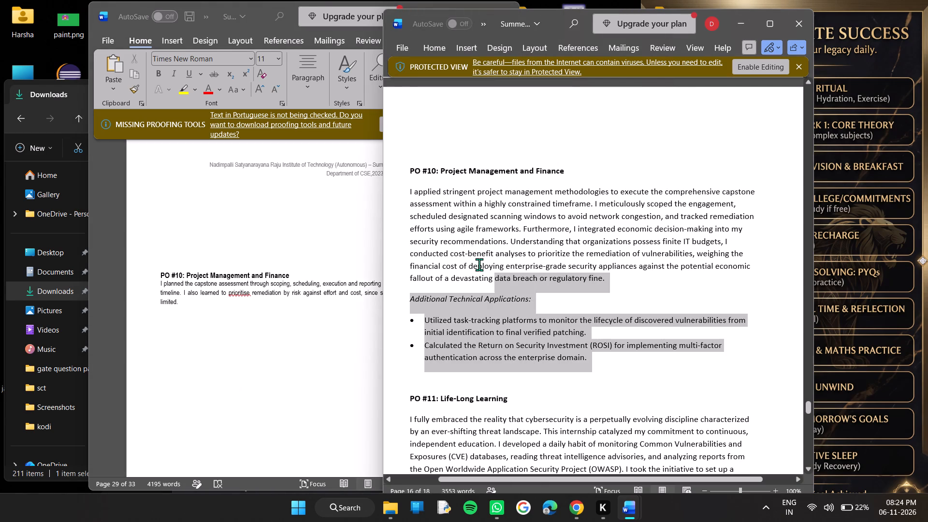
{"action": "left_click_drag", "start_coordinate": [479, 264], "coordinate": [408, 191]}
{"action": "key", "text": "ctrl+c"}
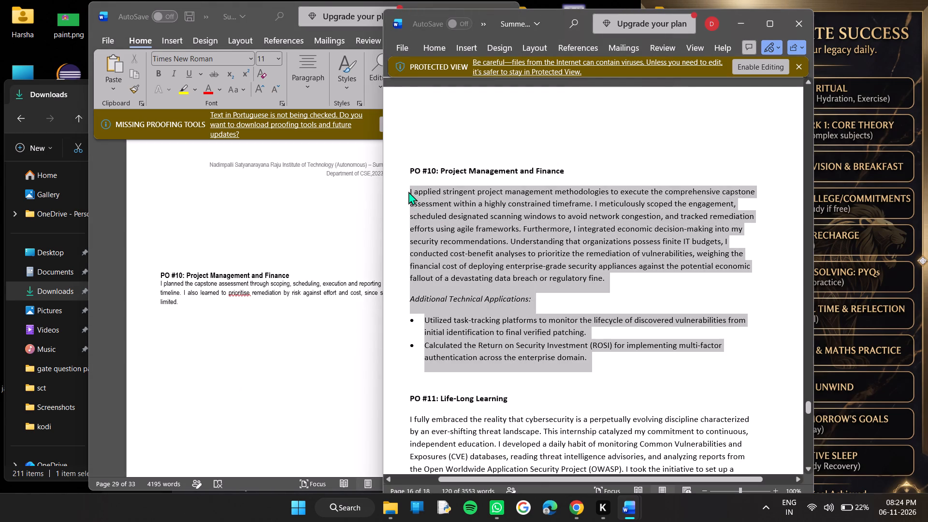
Paste the copied text into the report's PO #10 section, replacing the old short paragraph, with a blank line below the heading.
{"action": "left_click", "coordinate": [162, 293]}
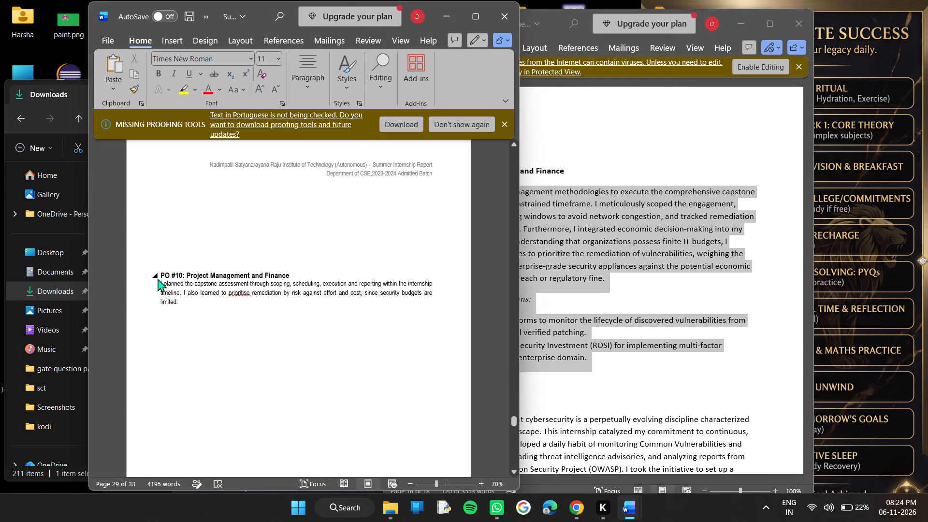
{"action": "left_click", "coordinate": [180, 299]}
{"action": "key", "text": "ctrl+v"}
{"action": "left_click_drag", "start_coordinate": [178, 302], "coordinate": [157, 282]}
{"action": "key", "text": "BackSpace"}
{"action": "key", "text": "Return"}
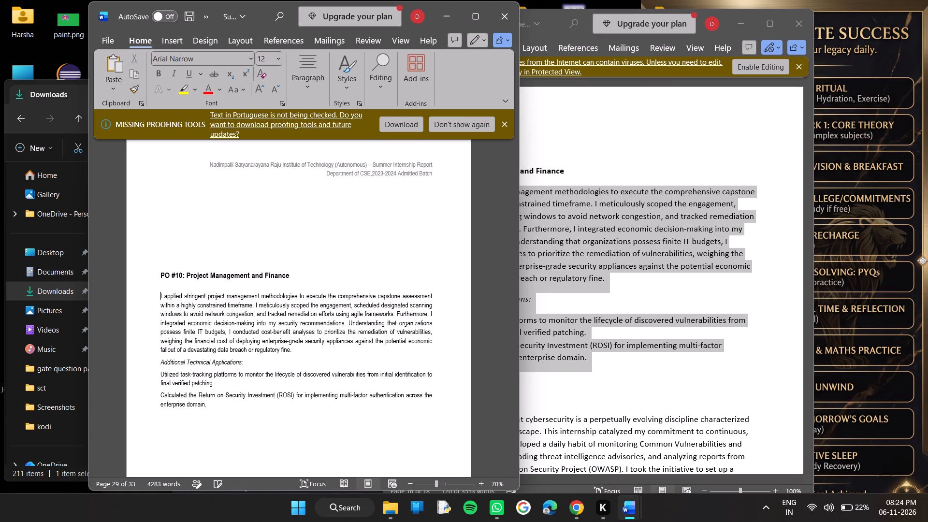
Remove the blank lines above the "PO #10: Project Management and Finance" heading so it starts at the top of its page.
{"action": "left_click", "coordinate": [161, 277]}
{"action": "key", "text": "BackSpace"}
{"action": "key", "text": "BackSpace"}
{"action": "key", "text": "BackSpace"}
{"action": "key", "text": "BackSpace"}
{"action": "key", "text": "BackSpace"}
{"action": "key", "text": "BackSpace"}
{"action": "key", "text": "BackSpace"}
{"action": "key", "text": "BackSpace"}
{"action": "key", "text": "BackSpace"}
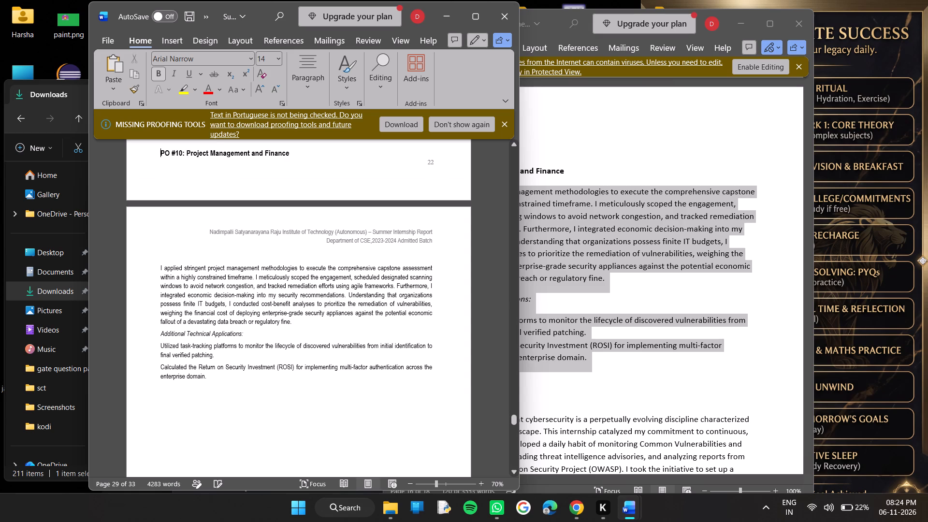
{"action": "key", "text": "Return"}
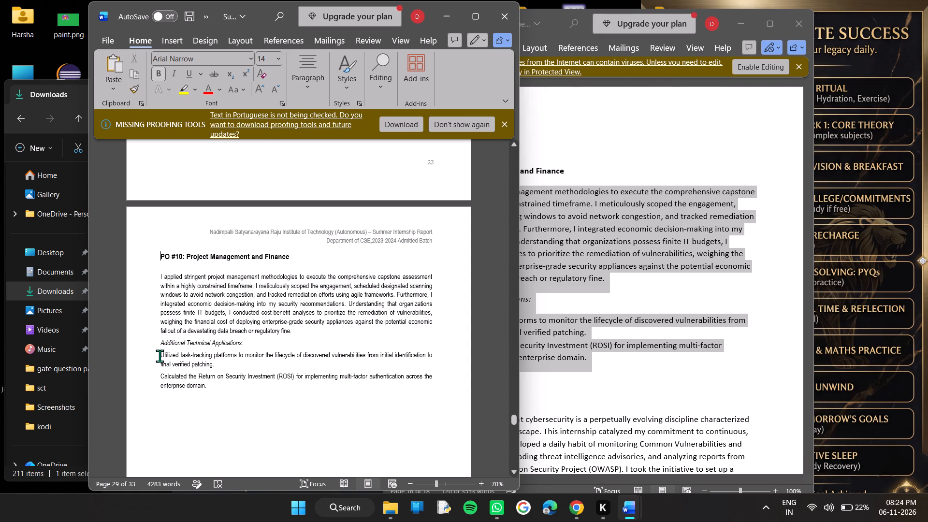
Format the two Additional Technical Applications items in the PO #10 section as a bulleted list.
{"action": "left_click", "coordinate": [159, 356]}
{"action": "key", "text": "ctrl+shift+l"}
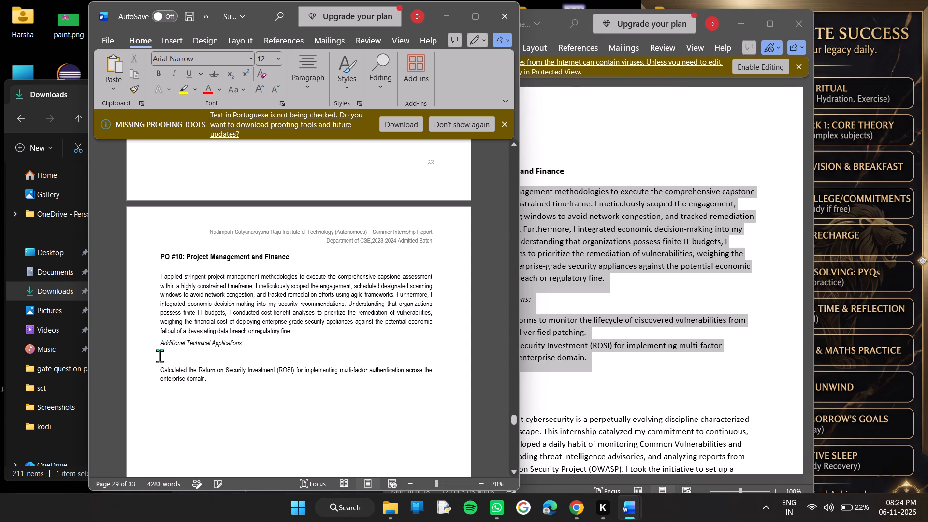
{"action": "left_click", "coordinate": [161, 368]}
{"action": "key", "text": "ctrl+shift+l"}
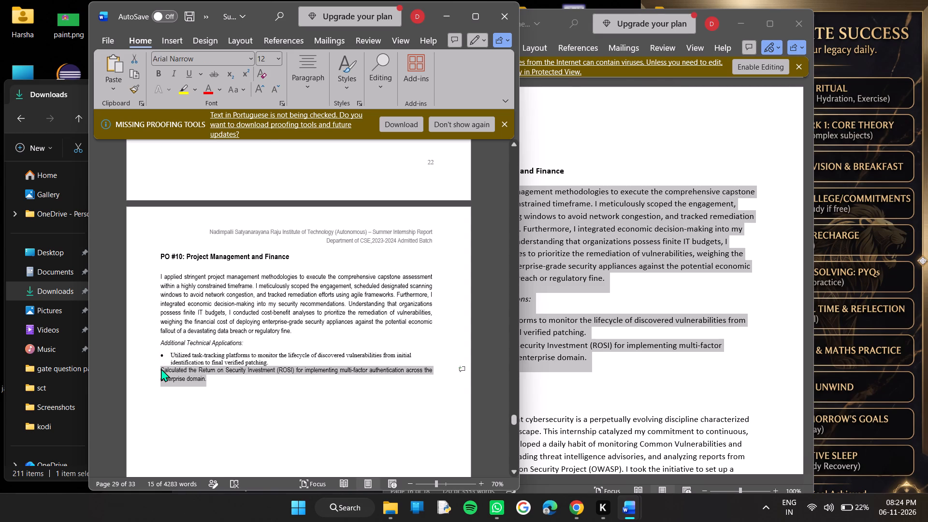
{"action": "left_click", "coordinate": [237, 430]}
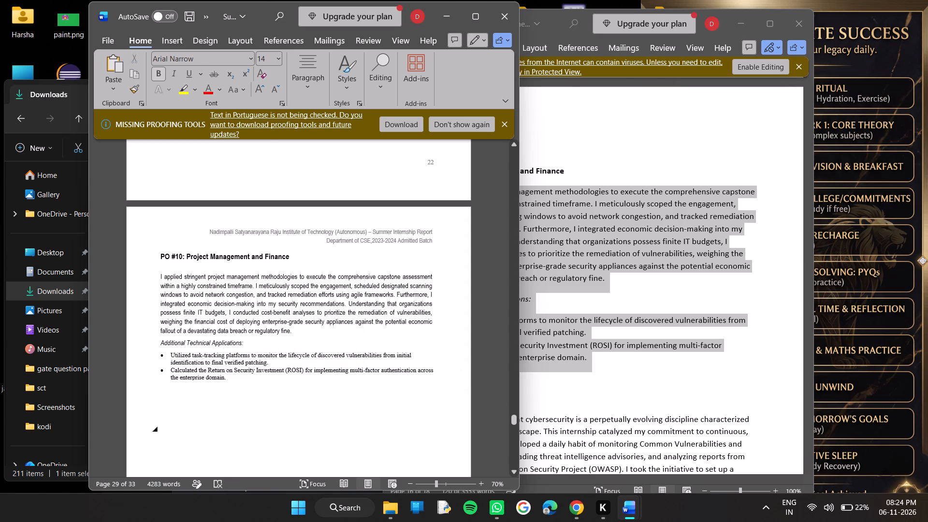
Remove the blank lines above the "PO #11: Life-Long Learning" heading so it starts at the top of its page.
{"action": "scroll", "coordinate": [414, 407], "scroll_direction": "down", "scroll_amount": 3}
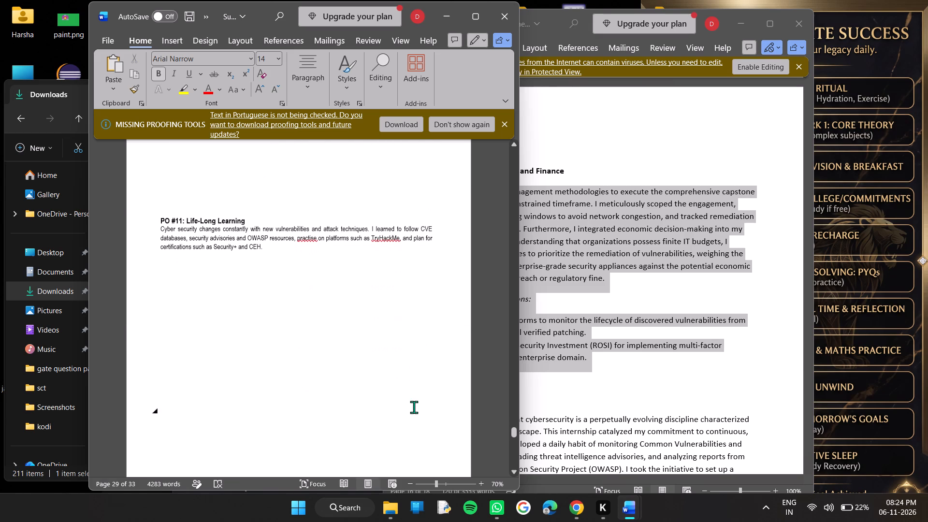
{"action": "left_click", "coordinate": [162, 220]}
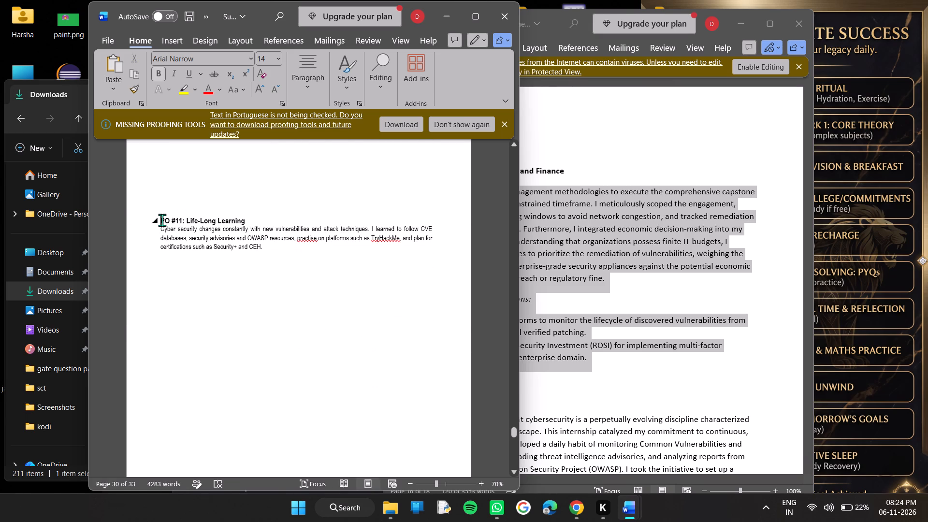
{"action": "key", "text": "BackSpace"}
{"action": "key", "text": "BackSpace"}
{"action": "key", "text": "BackSpace"}
{"action": "key", "text": "BackSpace"}
{"action": "key", "text": "BackSpace"}
{"action": "key", "text": "BackSpace"}
{"action": "key", "text": "BackSpace"}
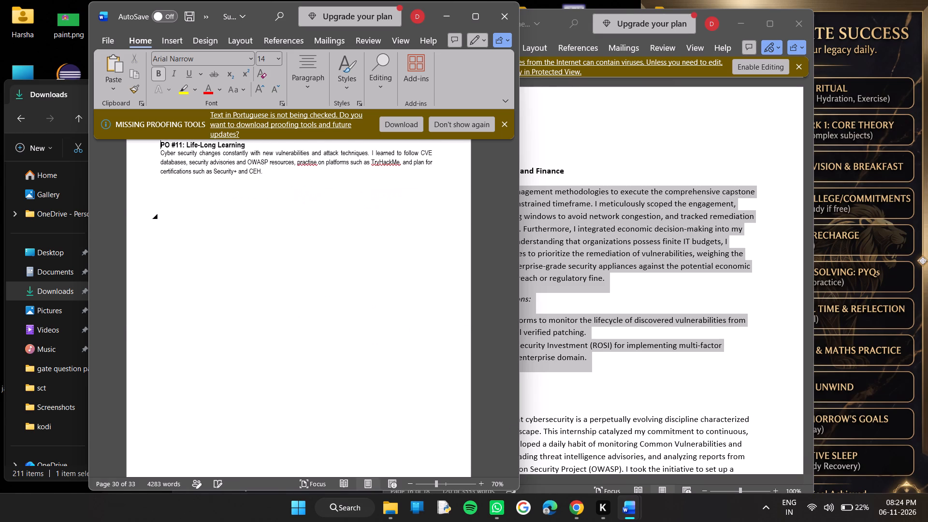
{"action": "scroll", "coordinate": [162, 220], "scroll_direction": "up", "scroll_amount": 1}
{"action": "key", "text": "BackSpace"}
{"action": "key", "text": "BackSpace"}
{"action": "key", "text": "BackSpace"}
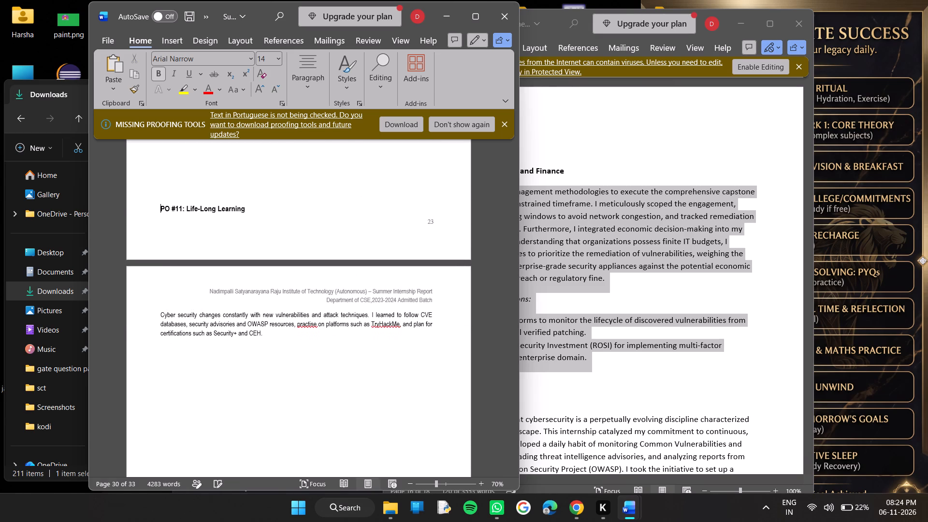
{"action": "key", "text": "Return"}
Copy the PO #11 Life-Long Learning body text and its two Additional Technical Applications items from the source document.
{"action": "left_click", "coordinate": [599, 386]}
{"action": "scroll", "coordinate": [599, 386], "scroll_direction": "down", "scroll_amount": 1}
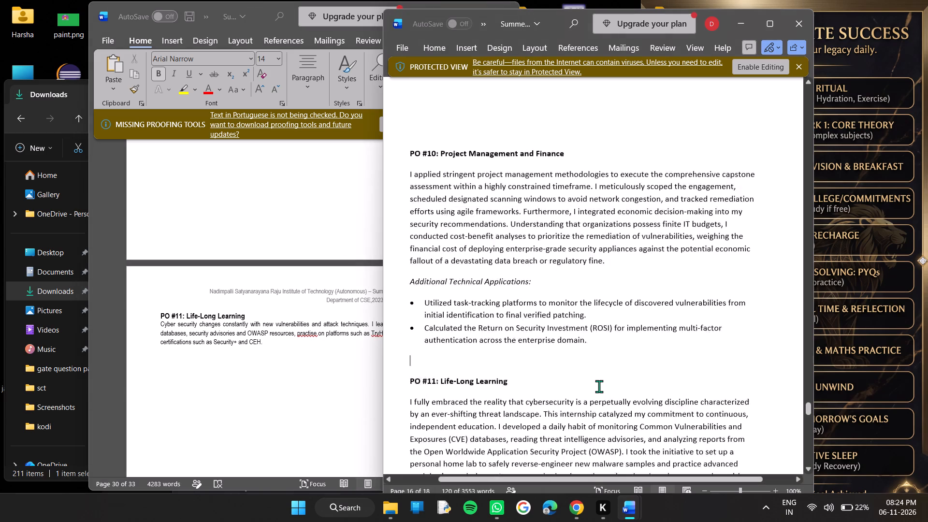
{"action": "scroll", "coordinate": [599, 386], "scroll_direction": "down", "scroll_amount": 1}
{"action": "left_click_drag", "start_coordinate": [667, 339], "coordinate": [417, 195]}
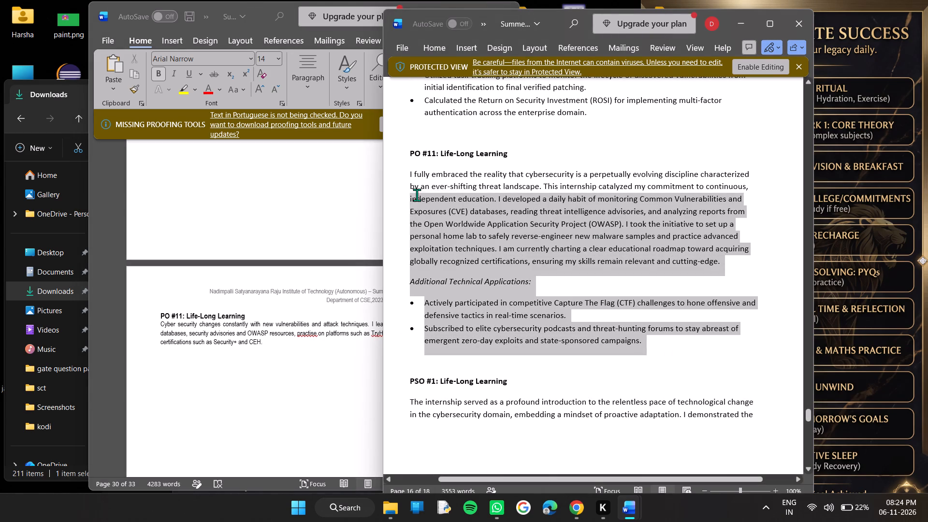
{"action": "left_click_drag", "start_coordinate": [417, 195], "coordinate": [403, 174]}
{"action": "key", "text": "ctrl+c"}
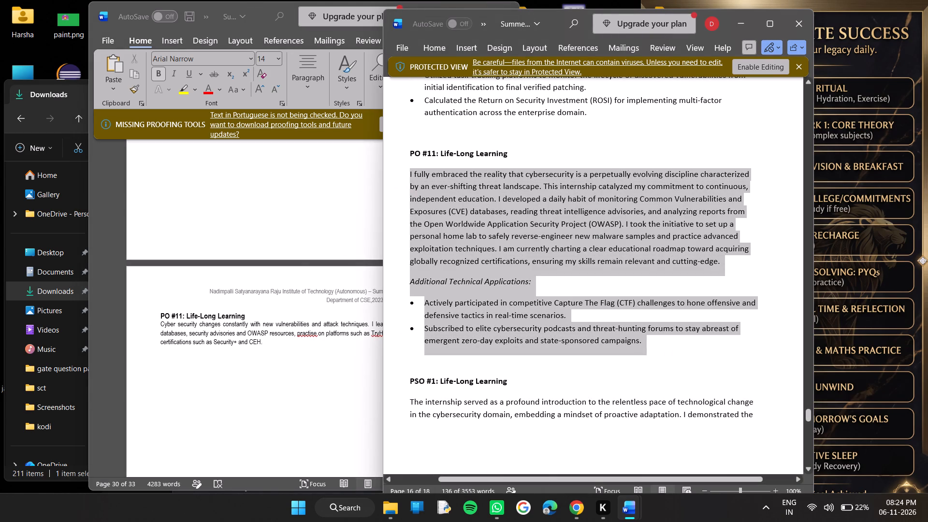
Paste the copied text into the report's PO #11 section, replacing the old short paragraph, with a blank line below the heading.
{"action": "left_click", "coordinate": [260, 340]}
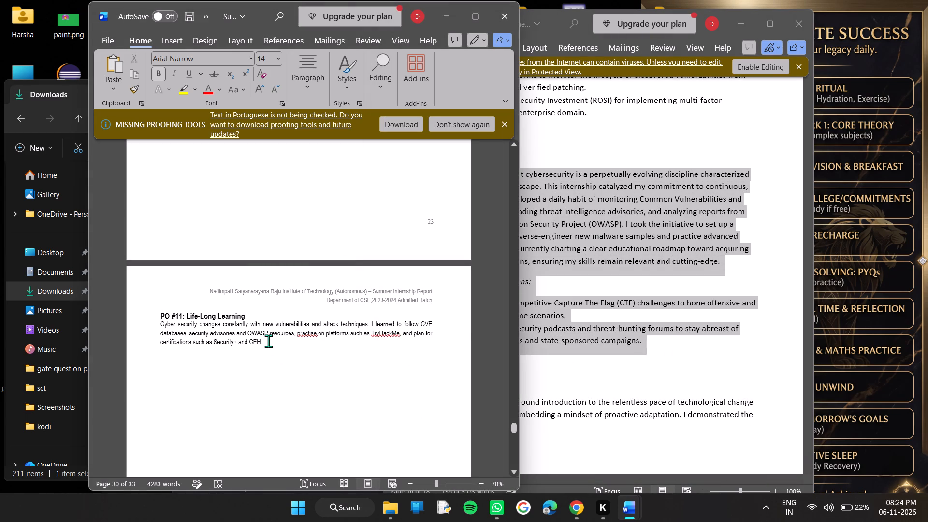
{"action": "left_click", "coordinate": [268, 341]}
{"action": "key", "text": "ctrl+v"}
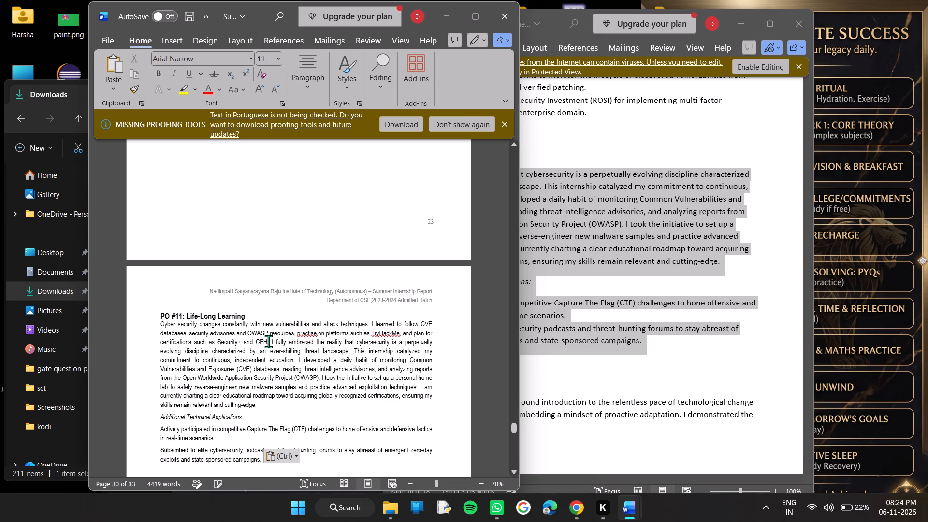
{"action": "left_click_drag", "start_coordinate": [270, 344], "coordinate": [159, 325]}
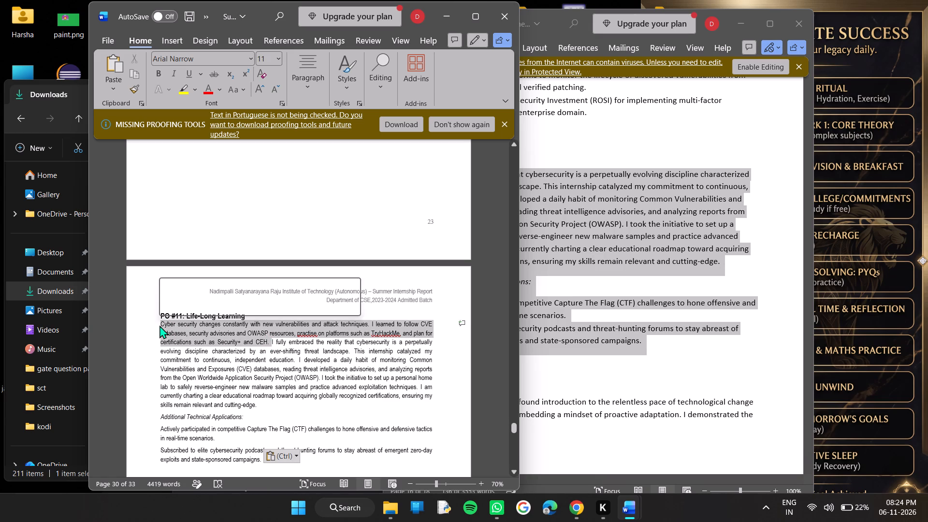
{"action": "key", "text": "BackSpace"}
{"action": "key", "text": "Return"}
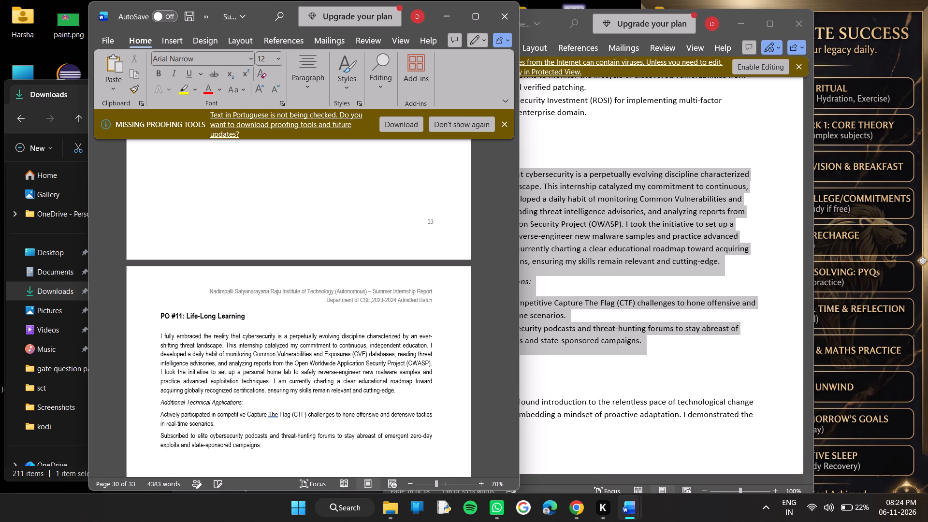
Format the two Additional Technical Applications items in the PO #11 section as a bulleted list.
{"action": "left_click", "coordinate": [161, 414]}
{"action": "key", "text": "ctrl+shift+l"}
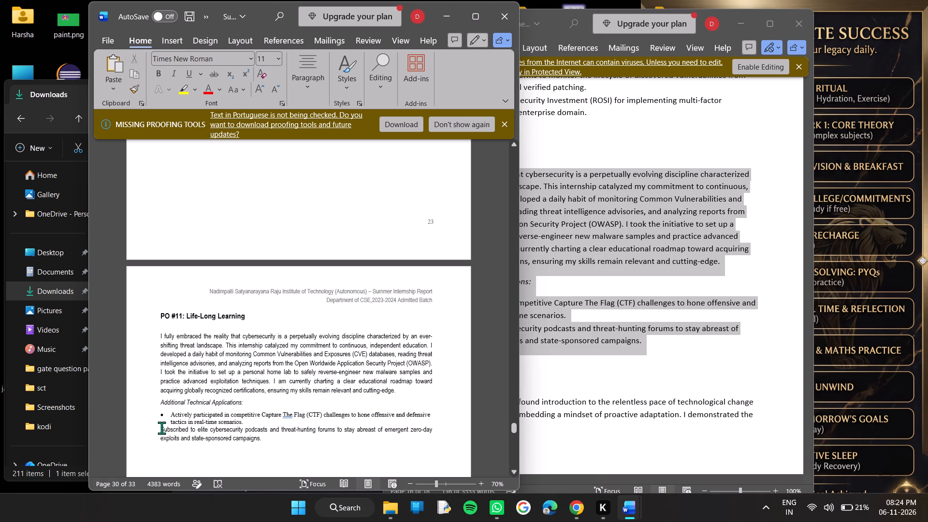
{"action": "left_click", "coordinate": [161, 430]}
{"action": "key", "text": "ctrl+shift+l"}
Copy the PSO #1 Life-Long Learning body text and its two Additional Technical Applications items from the source document.
{"action": "scroll", "coordinate": [327, 447], "scroll_direction": "down", "scroll_amount": 1}
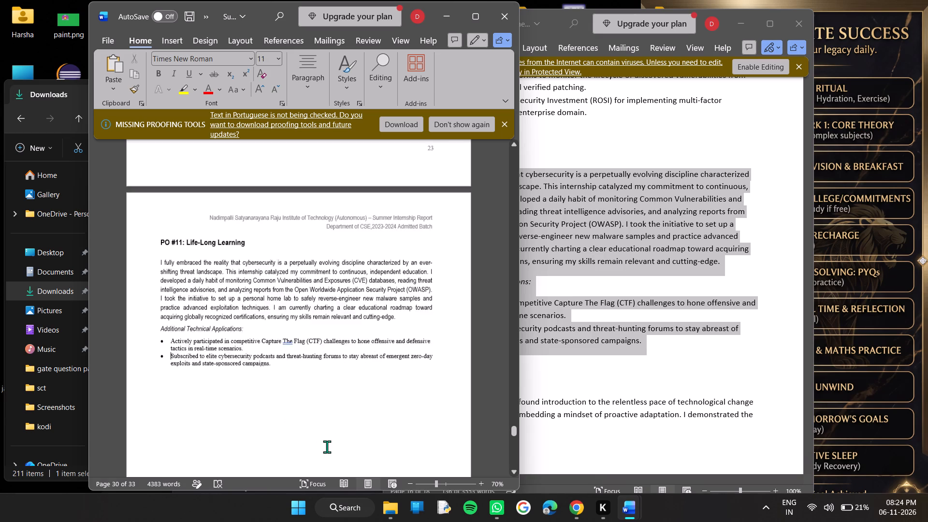
{"action": "scroll", "coordinate": [327, 447], "scroll_direction": "down", "scroll_amount": 2}
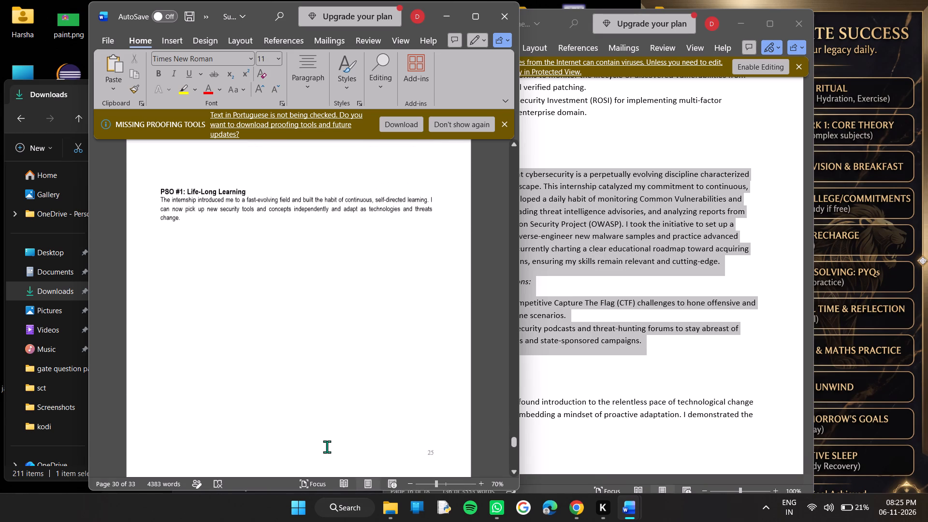
{"action": "left_click", "coordinate": [697, 332]}
{"action": "scroll", "coordinate": [697, 332], "scroll_direction": "down", "scroll_amount": 1}
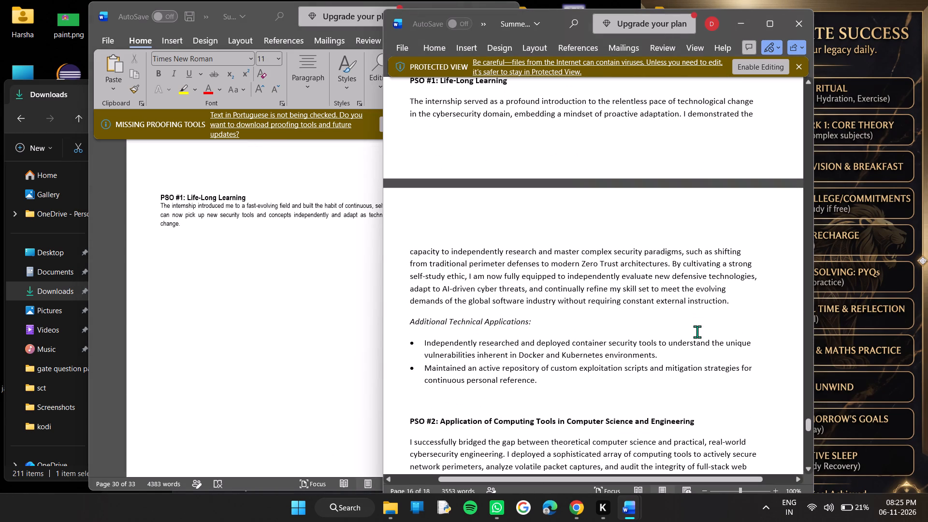
{"action": "left_click_drag", "start_coordinate": [409, 101], "coordinate": [536, 386]}
{"action": "key", "text": "ctrl+c"}
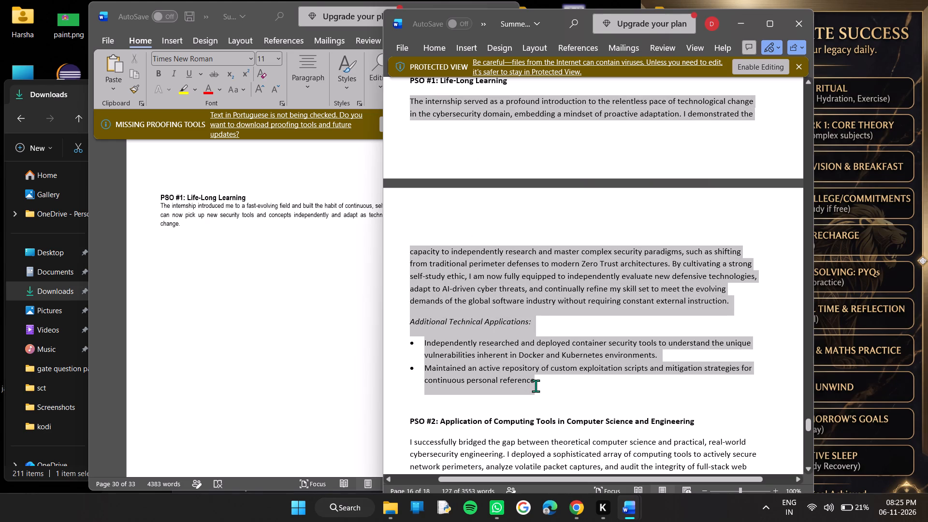
Paste the copied text into the report's PSO #1 section, replacing the old short paragraph, with a blank line below the heading.
{"action": "left_click", "coordinate": [263, 231]}
{"action": "left_click", "coordinate": [263, 231]}
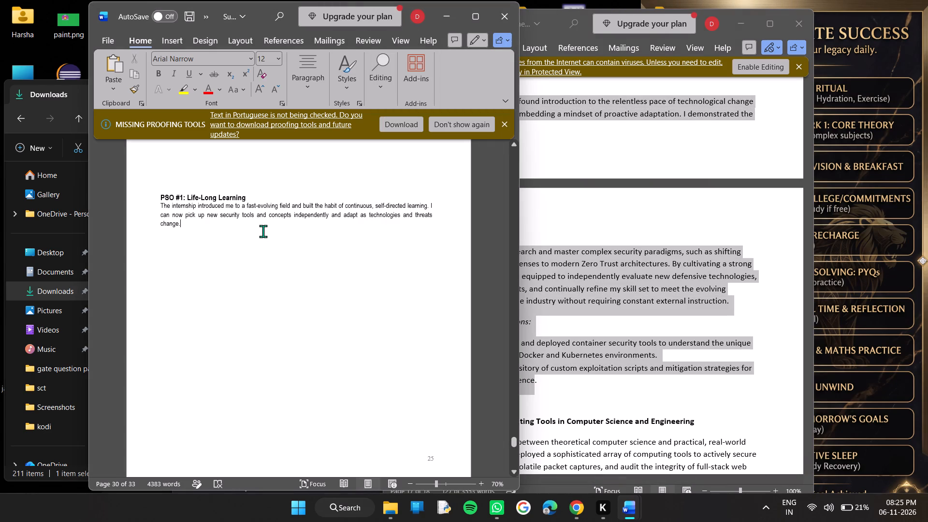
{"action": "key", "text": "ctrl+v"}
{"action": "left_click_drag", "start_coordinate": [180, 225], "coordinate": [159, 203]}
{"action": "key", "text": "BackSpace"}
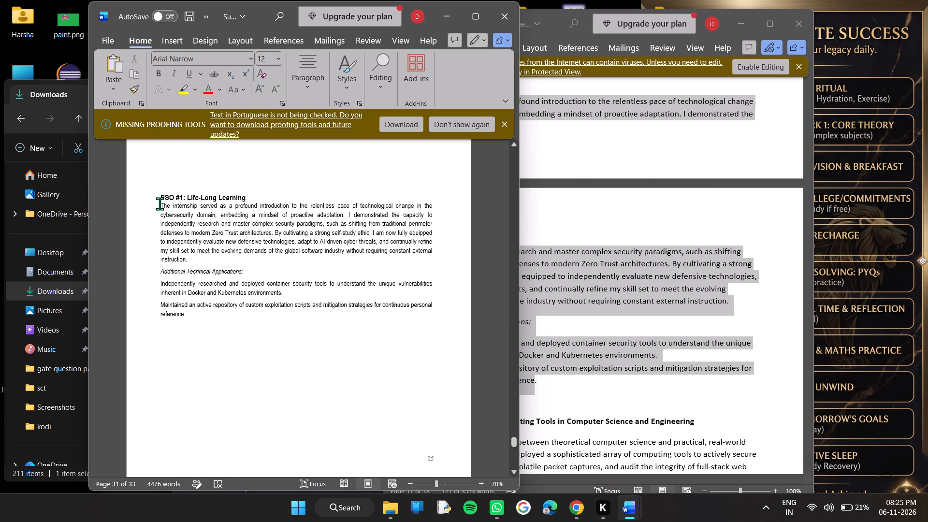
{"action": "key", "text": "Return"}
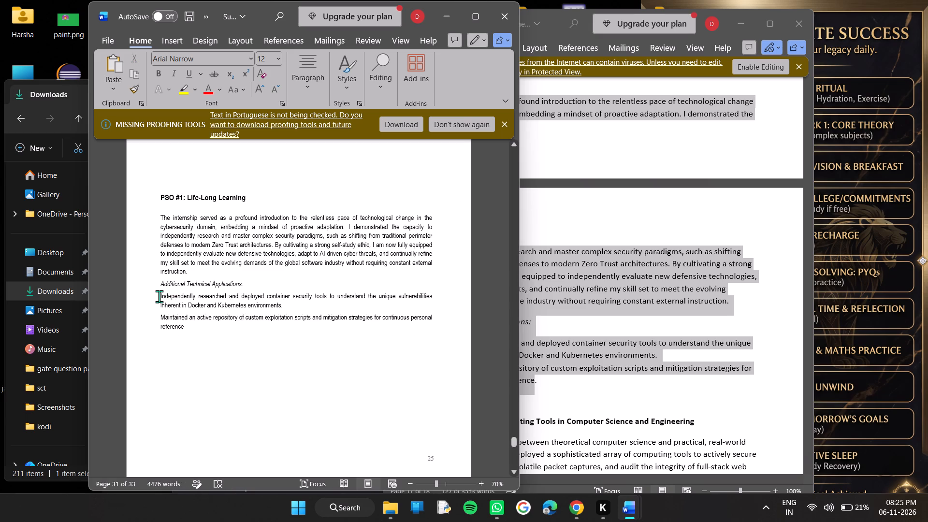
Format the two Additional Technical Applications items in the PSO #1 section as a bulleted list.
{"action": "left_click", "coordinate": [159, 296]}
{"action": "key", "text": "ctrl+shift+l"}
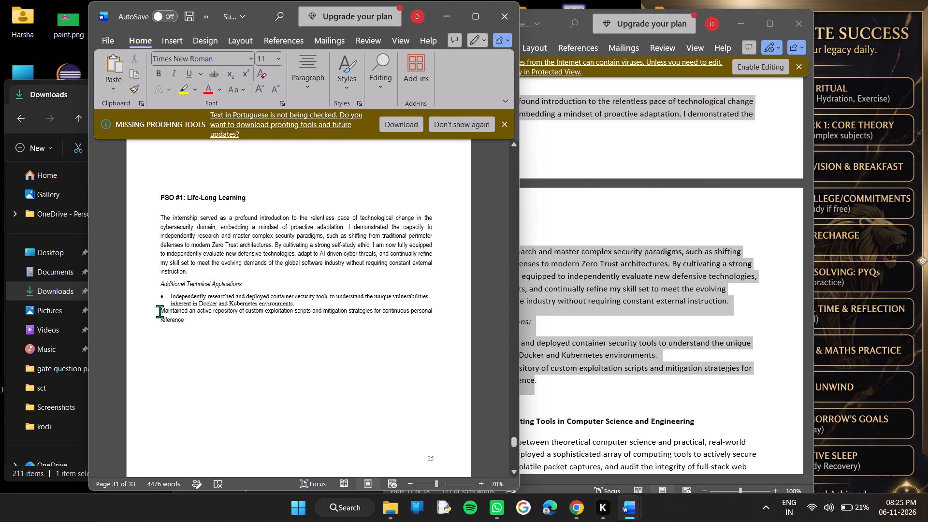
{"action": "left_click", "coordinate": [158, 308]}
{"action": "key", "text": "ctrl+shift+l"}
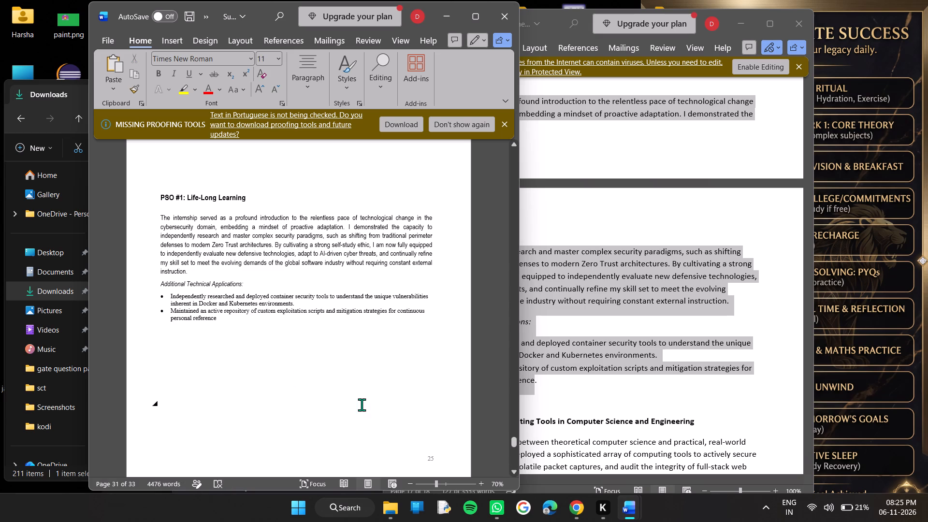
Remove the surplus blank lines above the PSO #2 heading so it starts at the top of its page.
{"action": "scroll", "coordinate": [362, 405], "scroll_direction": "down", "scroll_amount": 2}
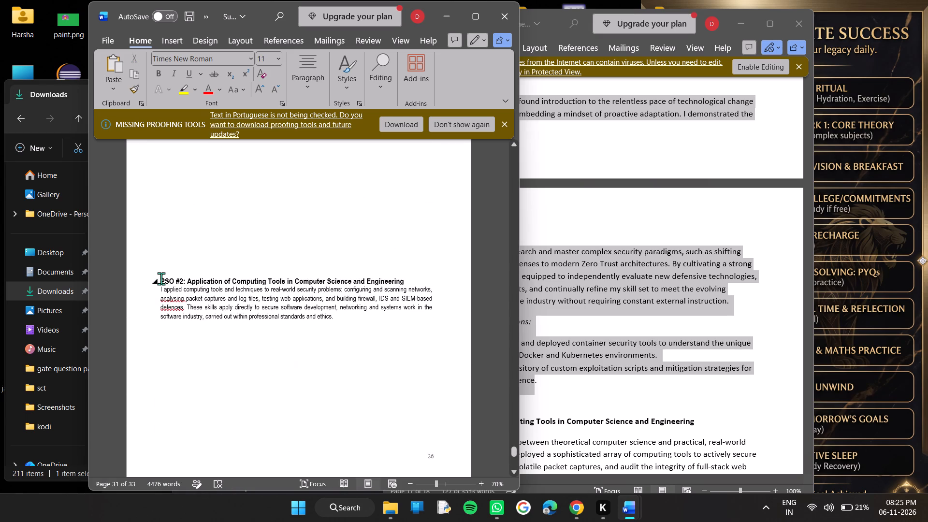
{"action": "left_click", "coordinate": [160, 278]}
{"action": "key", "text": "BackSpace"}
{"action": "key", "text": "BackSpace"}
{"action": "key", "text": "BackSpace"}
{"action": "key", "text": "BackSpace"}
{"action": "key", "text": "BackSpace"}
{"action": "key", "text": "BackSpace"}
{"action": "key", "text": "BackSpace"}
{"action": "key", "text": "BackSpace"}
{"action": "key", "text": "BackSpace"}
{"action": "key", "text": "BackSpace"}
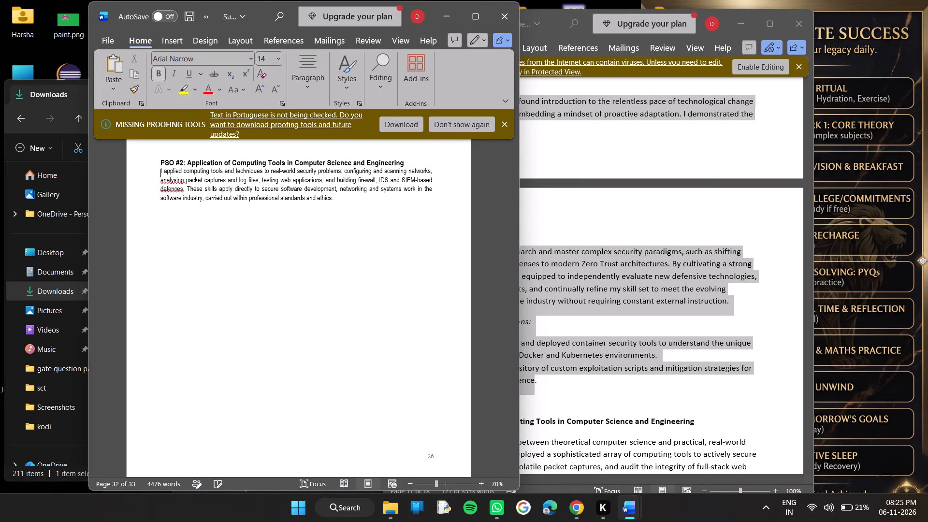
{"action": "key", "text": "BackSpace"}
{"action": "key", "text": "BackSpace"}
{"action": "scroll", "coordinate": [160, 278], "scroll_direction": "up", "scroll_amount": 1}
{"action": "key", "text": "BackSpace"}
{"action": "key", "text": "BackSpace"}
{"action": "key", "text": "BackSpace"}
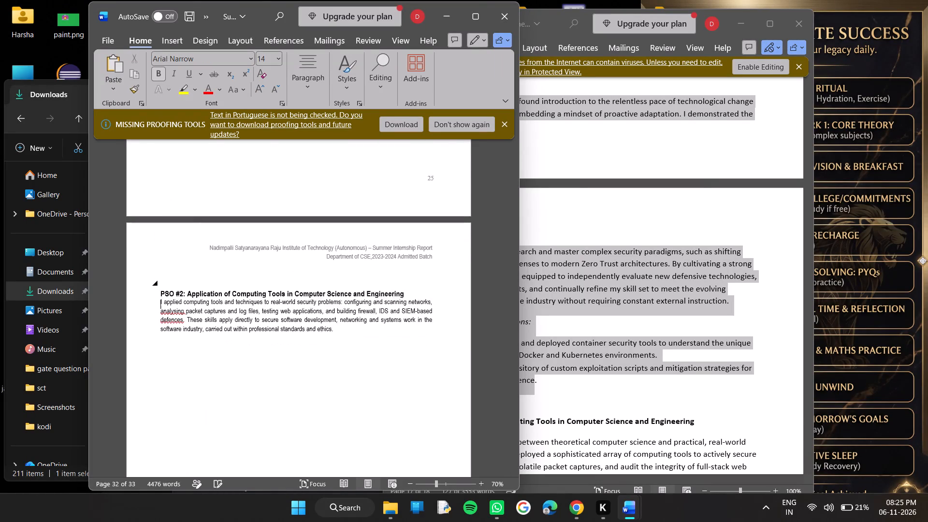
{"action": "key", "text": "BackSpace"}
{"action": "key", "text": "BackSpace"}
{"action": "key", "text": "BackSpace"}
{"action": "key", "text": "Return"}
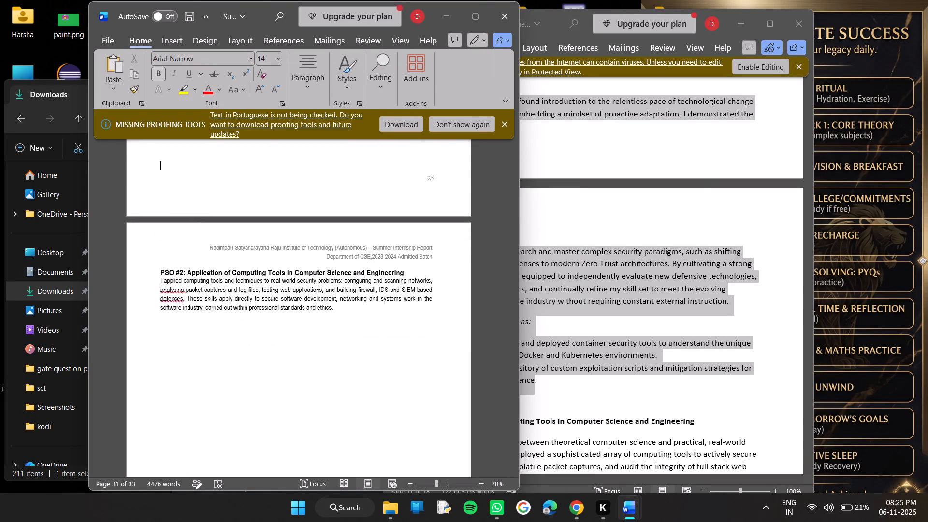
Copy the PSO #2 Application of Computing Tools body text and its two Additional Technical Applications items from the source document.
{"action": "left_click", "coordinate": [614, 412]}
{"action": "scroll", "coordinate": [614, 412], "scroll_direction": "down", "scroll_amount": 1}
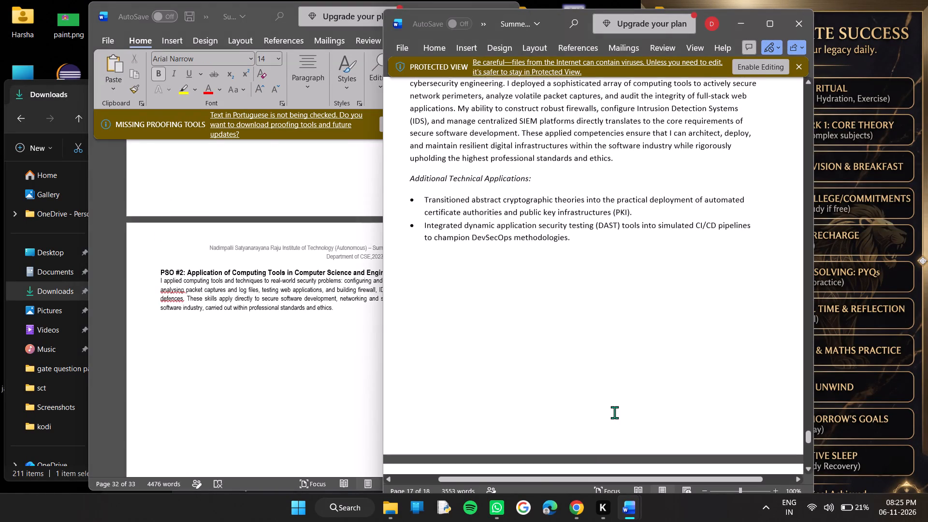
{"action": "scroll", "coordinate": [614, 412], "scroll_direction": "down", "scroll_amount": 1}
{"action": "left_click_drag", "start_coordinate": [409, 168], "coordinate": [506, 326]}
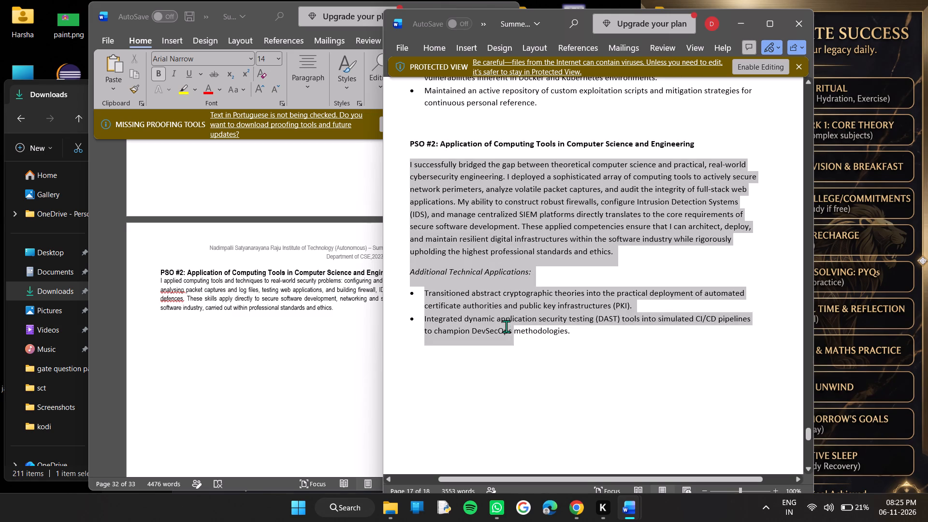
{"action": "left_click_drag", "start_coordinate": [506, 326], "coordinate": [580, 333]}
{"action": "key", "text": "ctrl+c"}
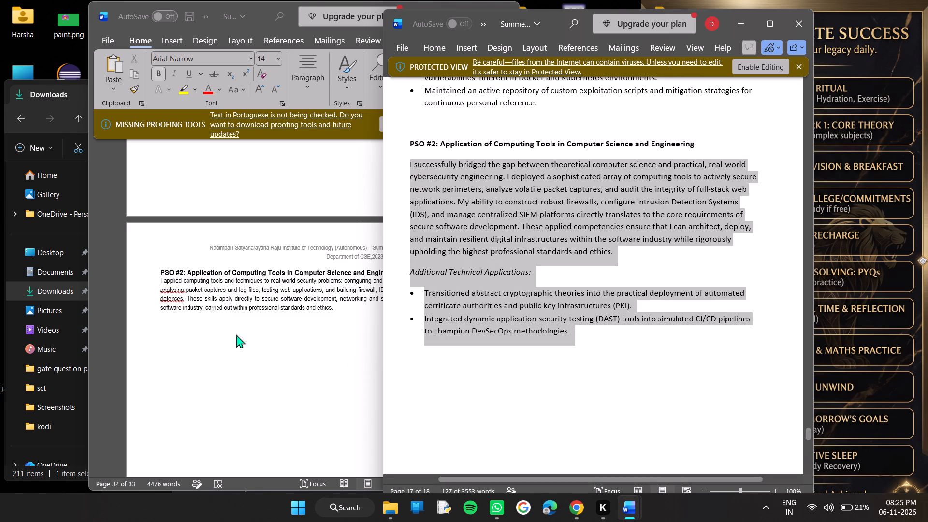
Paste the copied text into the report's PSO #2 section, replacing the old short paragraph, with a blank line below the heading.
{"action": "left_click", "coordinate": [160, 279]}
{"action": "left_click_drag", "start_coordinate": [160, 279], "coordinate": [208, 290]}
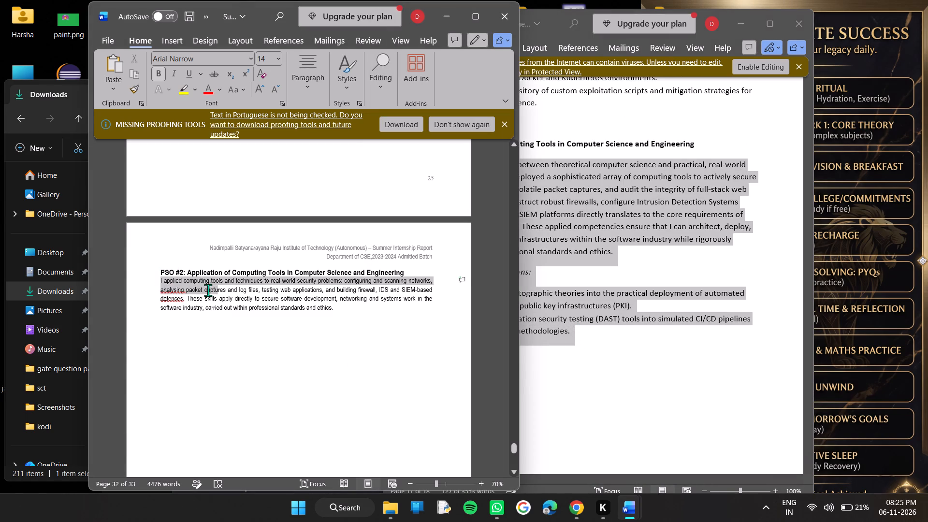
{"action": "left_click_drag", "start_coordinate": [208, 290], "coordinate": [342, 319]}
{"action": "key", "text": "ctrl+v"}
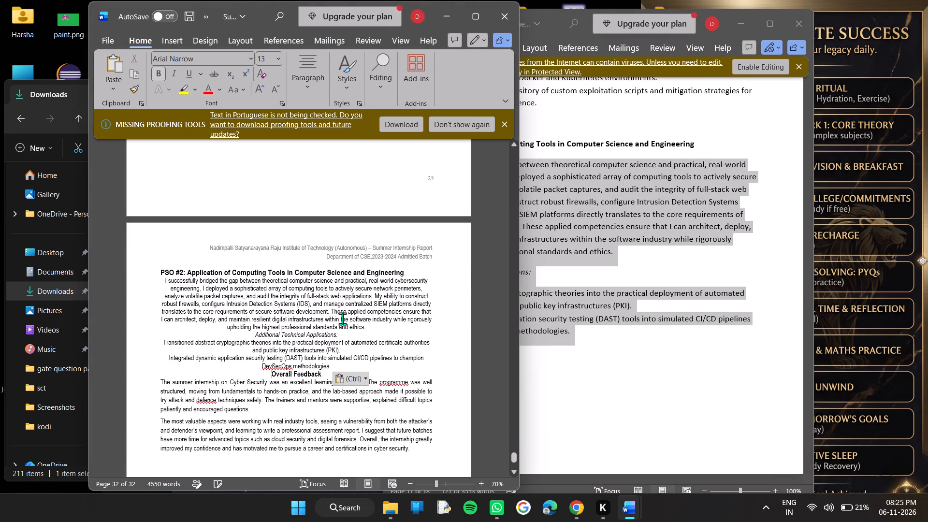
{"action": "left_click", "coordinate": [164, 282]}
{"action": "key", "text": "Return"}
{"action": "key", "text": "BackSpace"}
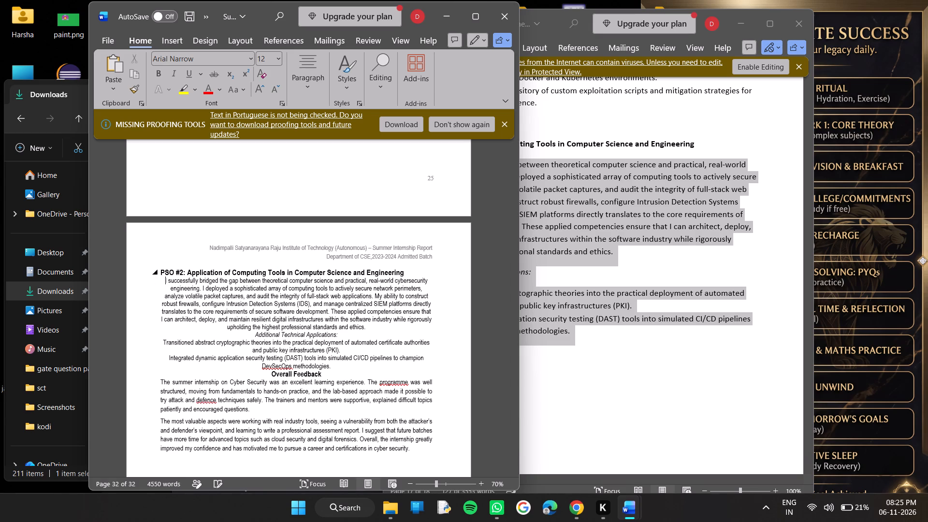
{"action": "key", "text": "Return"}
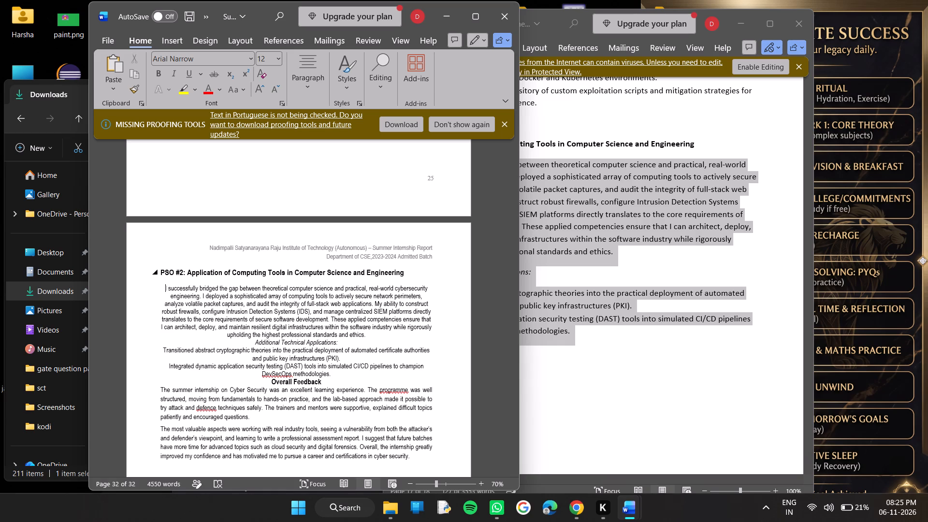
Insert blank lines after the PSO #2 text to move the Overall Feedback section to the top of a new page.
{"action": "scroll", "coordinate": [715, 369], "scroll_direction": "down", "scroll_amount": 1}
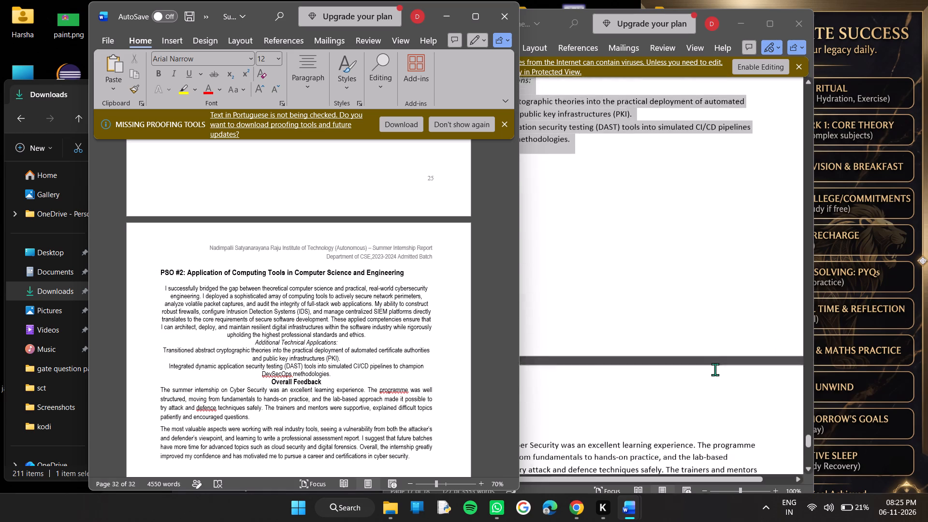
{"action": "scroll", "coordinate": [715, 369], "scroll_direction": "down", "scroll_amount": 1}
{"action": "left_click", "coordinate": [715, 369]}
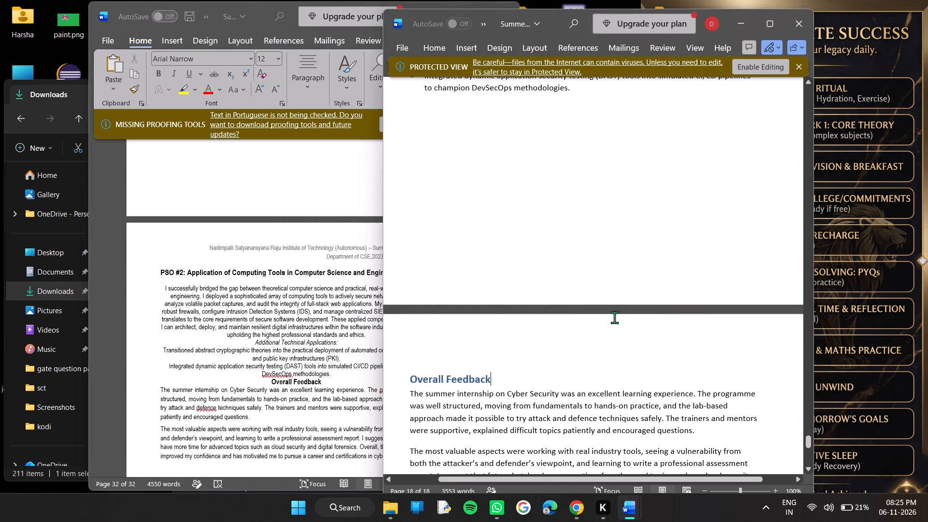
{"action": "scroll", "coordinate": [549, 267], "scroll_direction": "up", "scroll_amount": 1}
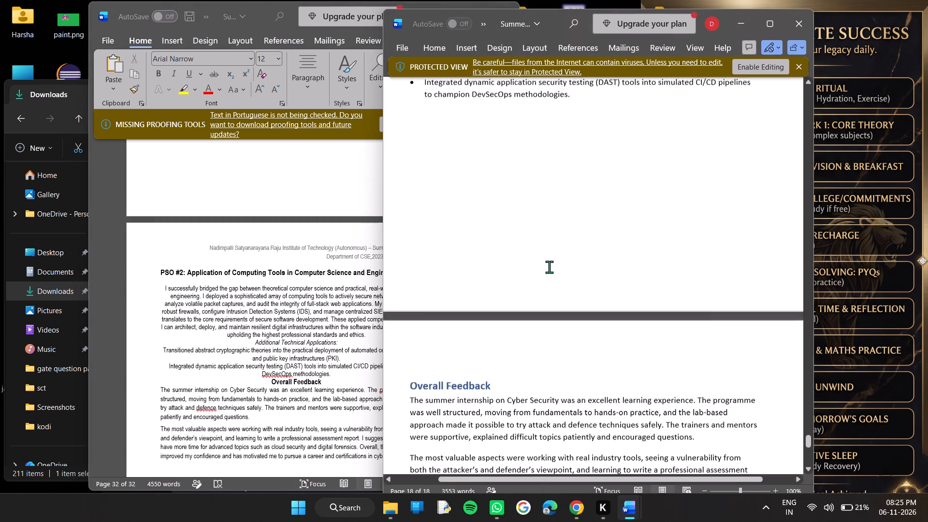
{"action": "double_click", "coordinate": [336, 372]}
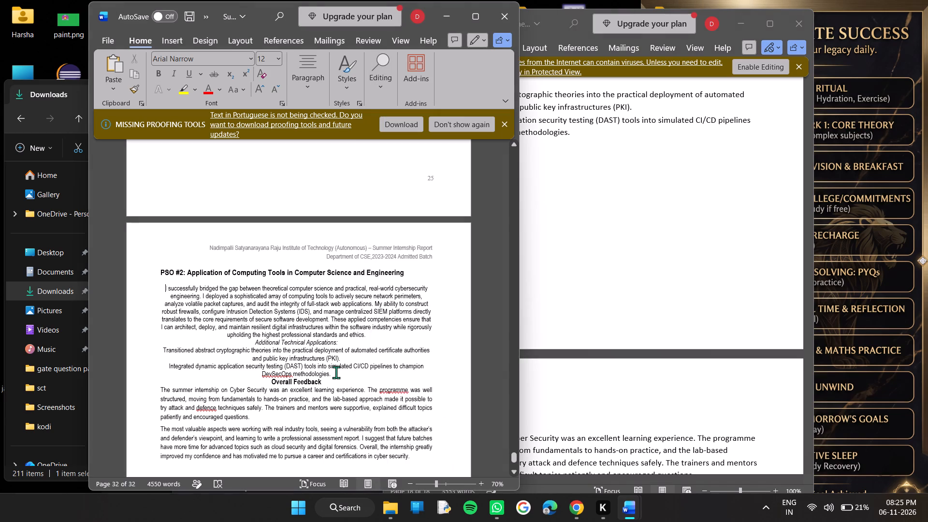
{"action": "left_click", "coordinate": [336, 372]}
{"action": "key", "text": "Return"}
{"action": "key", "text": "Return"}
{"action": "key", "text": "Return"}
{"action": "key", "text": "Return"}
{"action": "key", "text": "Return"}
{"action": "key", "text": "Return"}
{"action": "key", "text": "Return"}
{"action": "key", "text": "Return"}
{"action": "key", "text": "Return"}
{"action": "key", "text": "Return"}
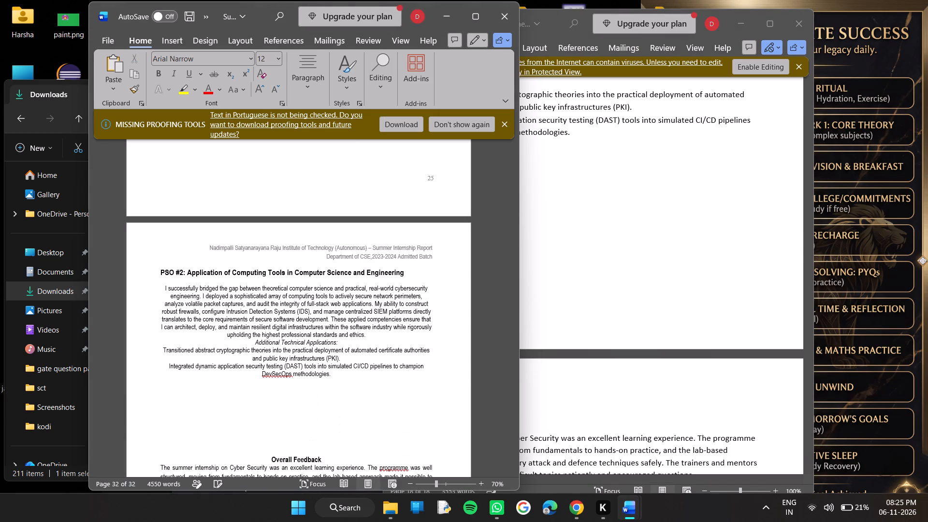
{"action": "key", "text": "Return"}
{"action": "key", "text": "Return"}
{"action": "key", "text": "Return"}
{"action": "key", "text": "Return"}
{"action": "key", "text": "Return"}
{"action": "key", "text": "Return"}
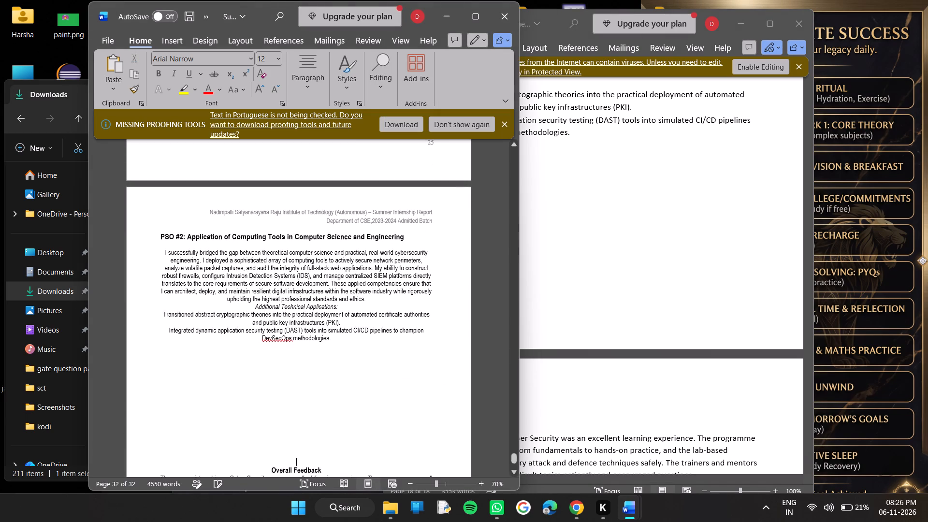
{"action": "key", "text": "Return"}
{"action": "key", "text": "Return"}
{"action": "key", "text": "Return"}
{"action": "key", "text": "Return"}
{"action": "key", "text": "Return"}
{"action": "key", "text": "Return"}
{"action": "key", "text": "Return"}
{"action": "key", "text": "Return"}
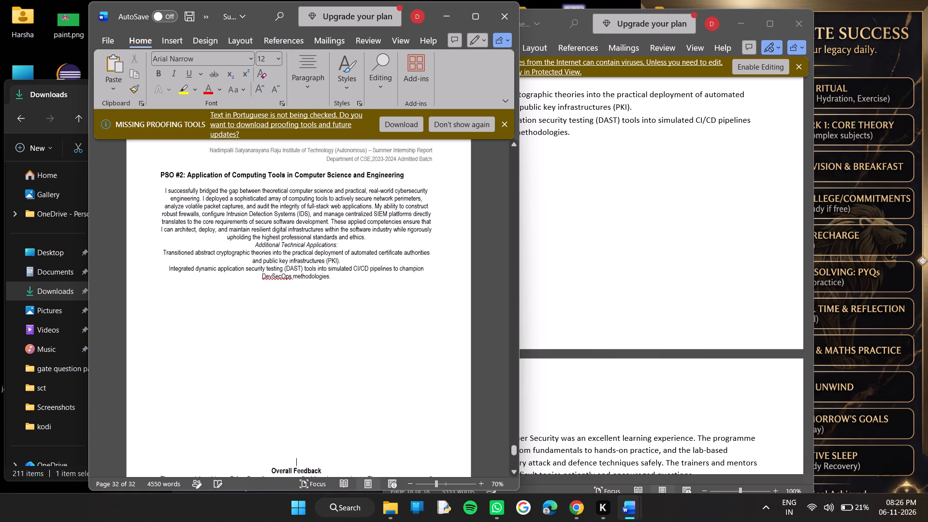
{"action": "key", "text": "Return"}
{"action": "key", "text": "Return"}
{"action": "key", "text": "Return"}
{"action": "key", "text": "Return"}
{"action": "key", "text": "Return"}
{"action": "key", "text": "Return"}
{"action": "key", "text": "Return"}
{"action": "key", "text": "Return"}
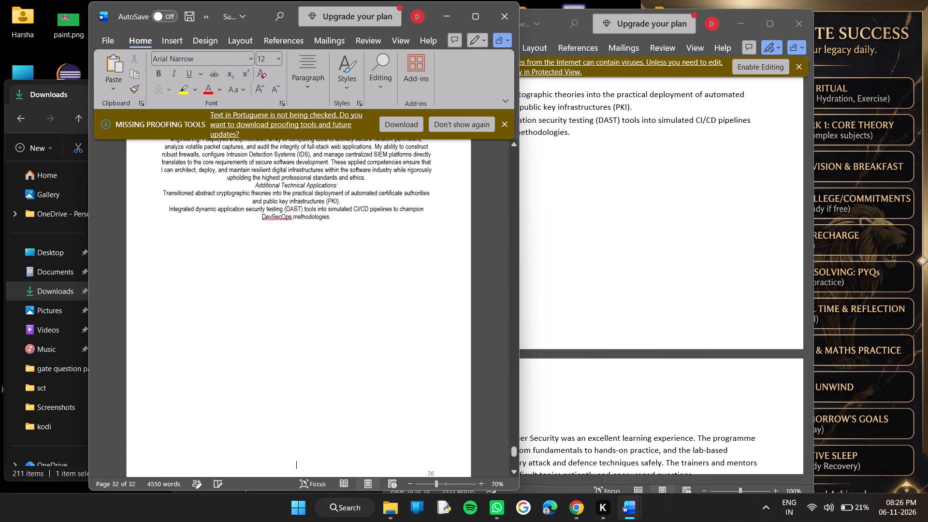
{"action": "key", "text": "Return"}
{"action": "key", "text": "BackSpace"}
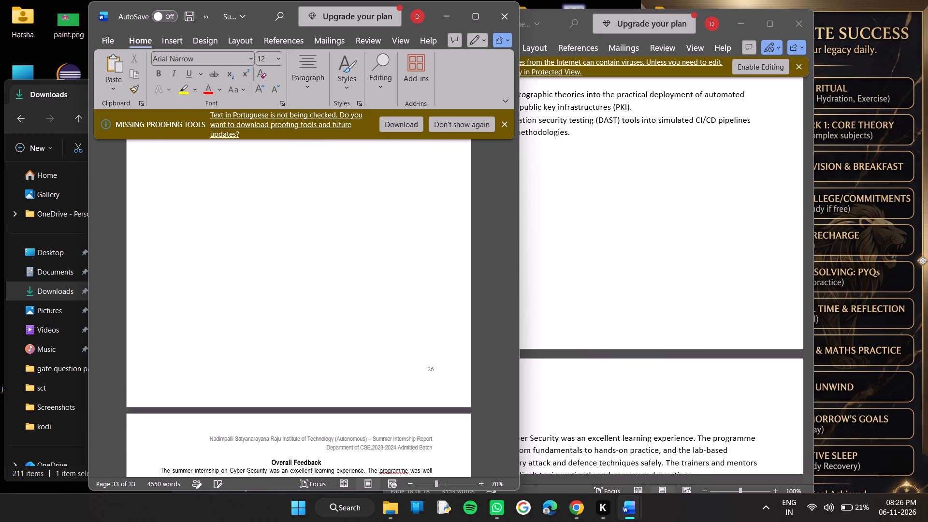
Format the two Additional Technical Applications items in the PSO #2 section as a bulleted list.
{"action": "scroll", "coordinate": [336, 372], "scroll_direction": "up", "scroll_amount": 1}
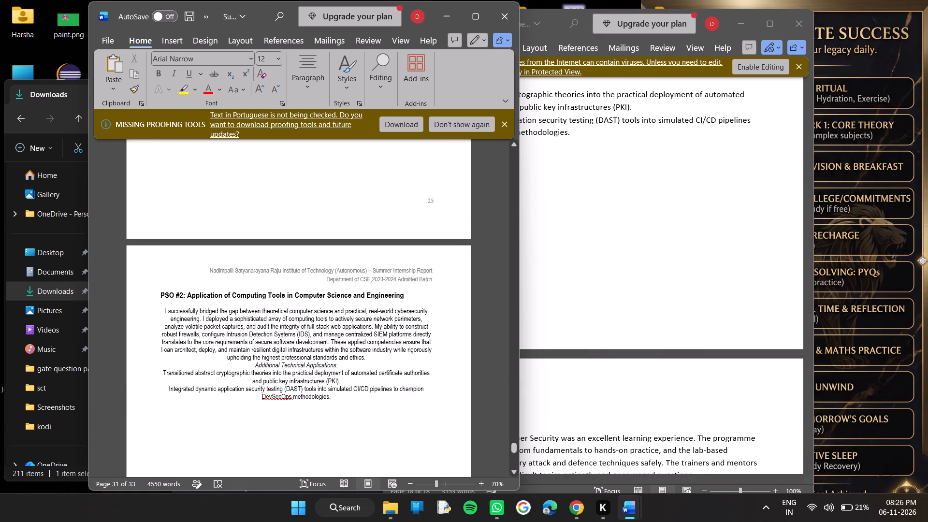
{"action": "left_click", "coordinate": [163, 372]}
{"action": "key", "text": "ctrl+shift+l"}
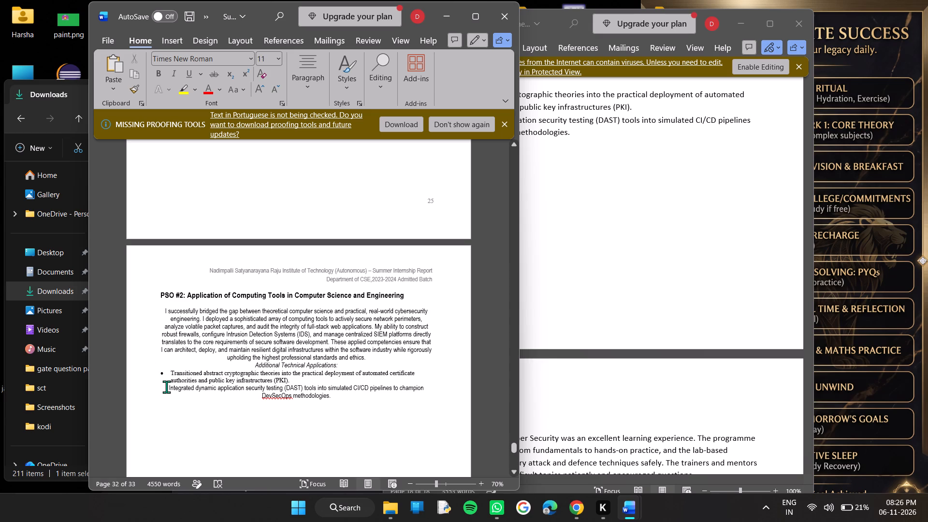
{"action": "left_click", "coordinate": [169, 389]}
{"action": "key", "text": "ctrl+shift+l"}
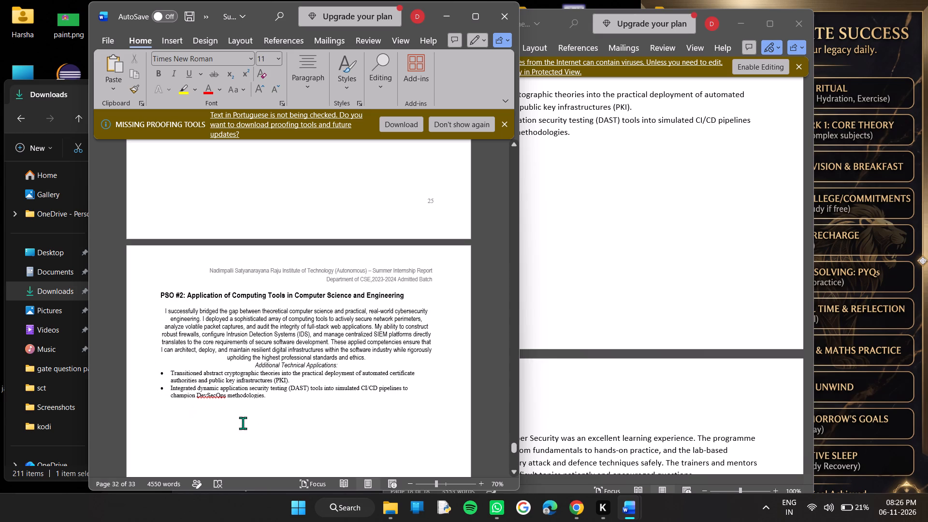
Left-align the Additional Technical Applications line in the PSO #2 section and add two blank lines above it.
{"action": "left_click", "coordinate": [253, 365]}
{"action": "key", "text": "BackSpace"}
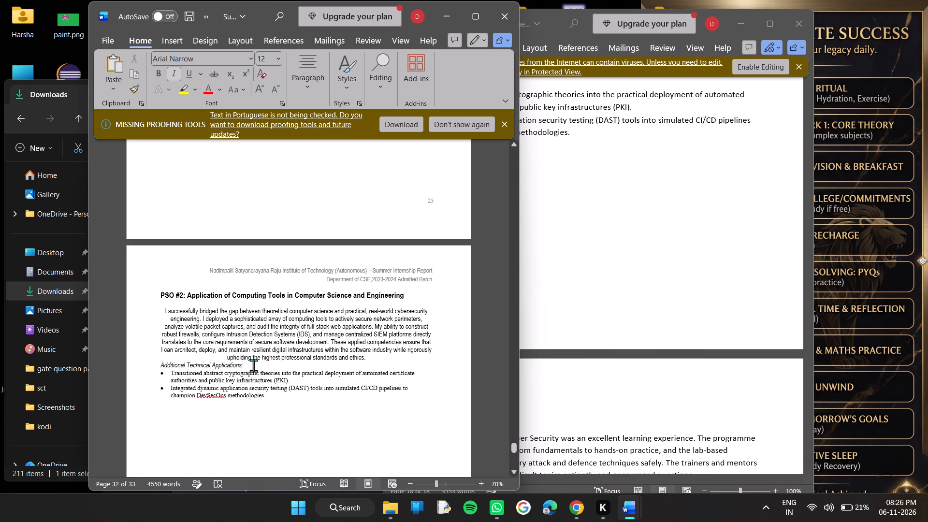
{"action": "key", "text": "Return"}
{"action": "key", "text": "Return"}
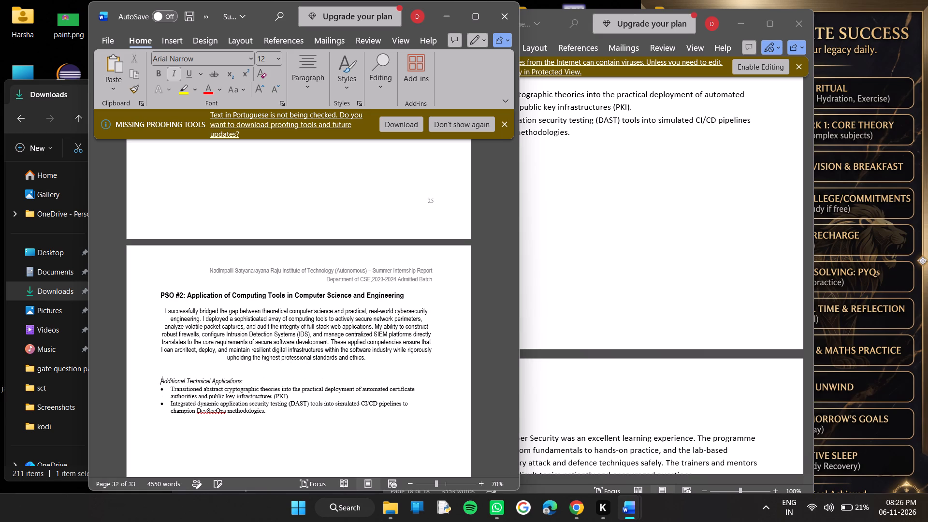
{"action": "key", "text": "Down"}
{"action": "key", "text": "Down"}
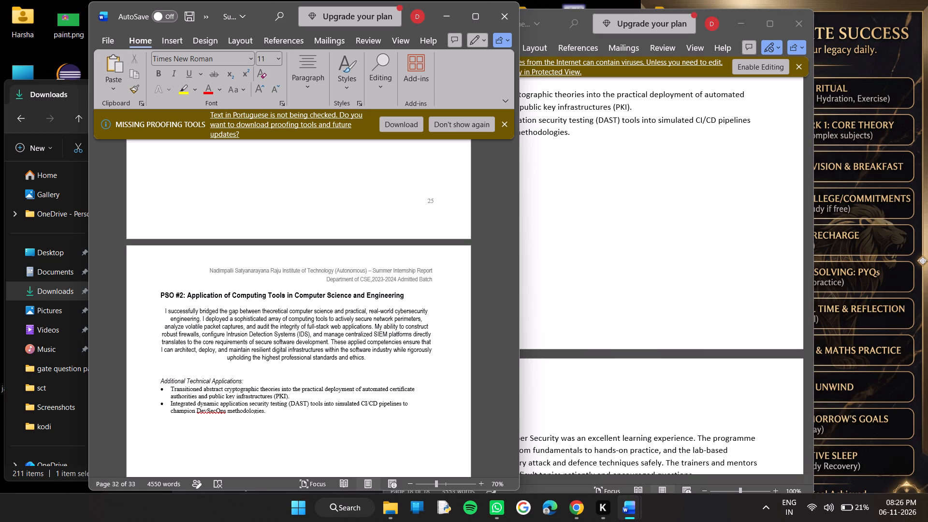
Insert blank lines below the Additional Technical Applications line and between its two bulleted items in the PSO #2 section.
{"action": "key", "text": "Left"}
{"action": "key", "text": "Down"}
{"action": "key", "text": "Return"}
{"action": "key", "text": "BackSpace"}
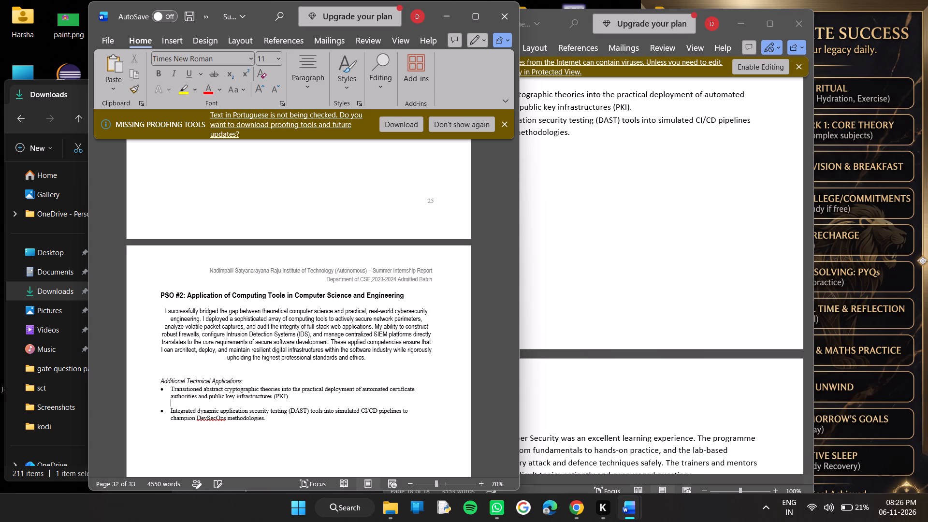
{"action": "key", "text": "BackSpace"}
{"action": "left_click", "coordinate": [277, 379]}
{"action": "key", "text": "Return"}
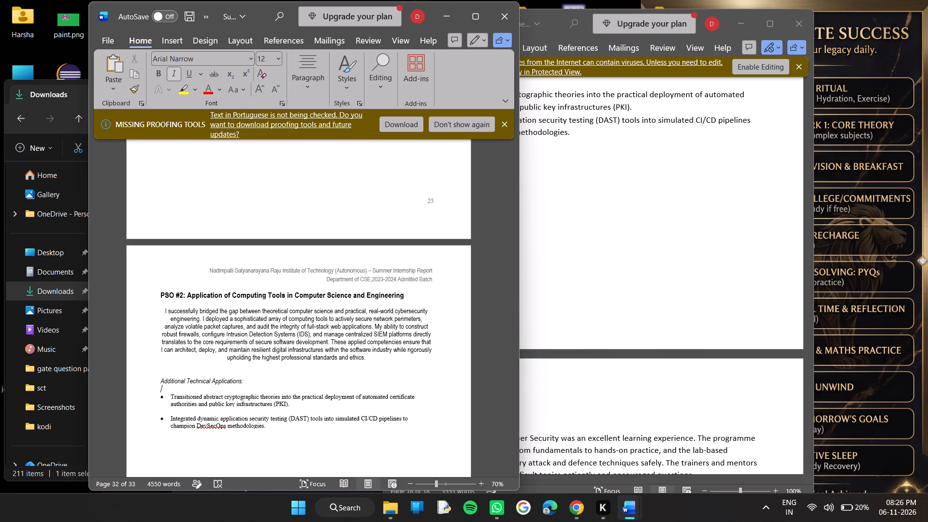
{"action": "left_click", "coordinate": [182, 370]}
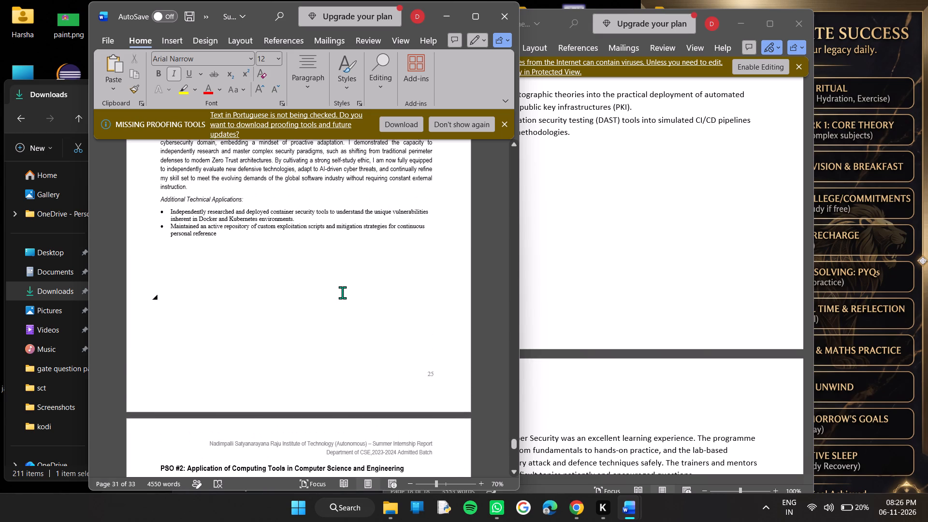
Insert an unbulleted blank line between the two Additional Technical Applications items in the PSO #1 section.
{"action": "left_click", "coordinate": [317, 213]}
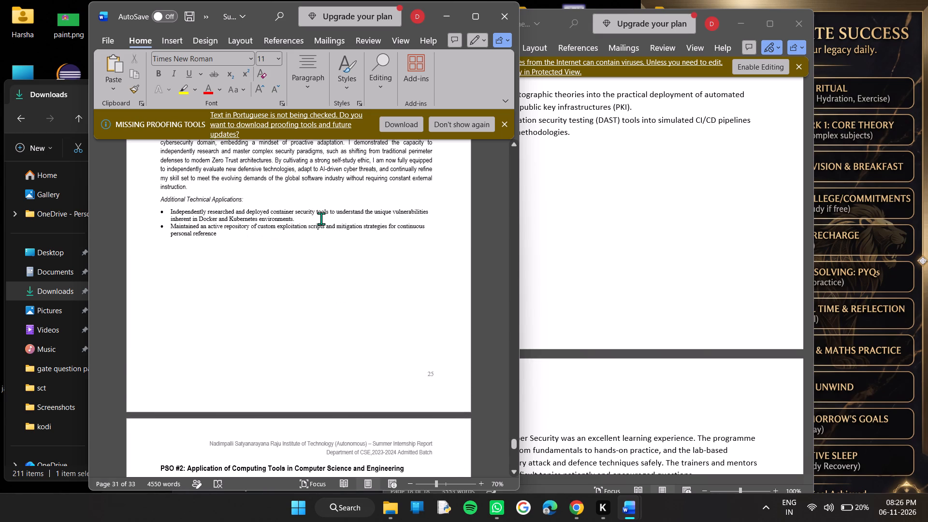
{"action": "left_click", "coordinate": [321, 218]}
{"action": "key", "text": "Return"}
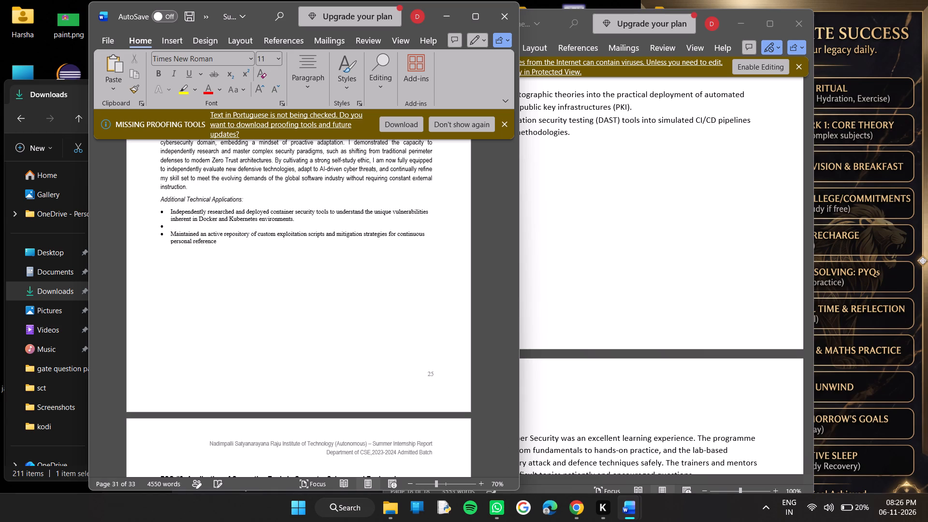
{"action": "key", "text": "BackSpace"}
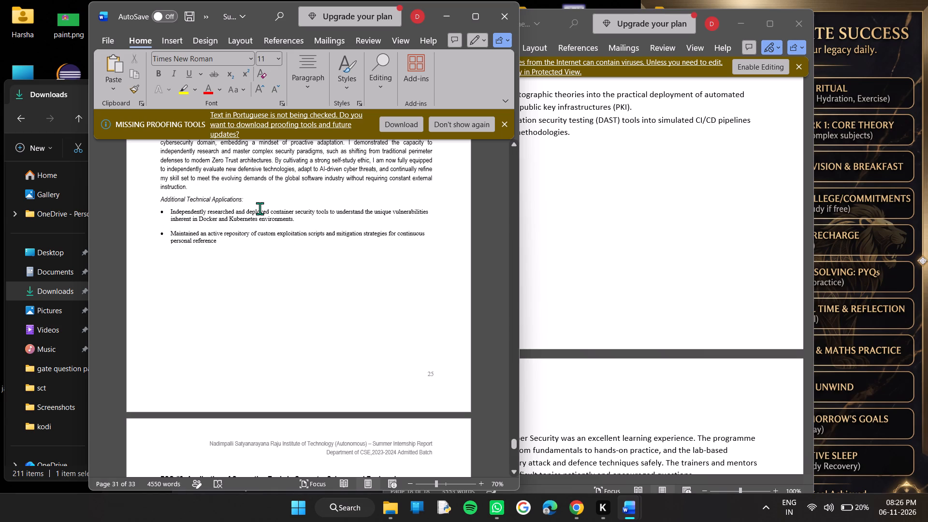
Insert an unbulleted blank line between the two Additional Technical Applications items in the PO #11 section.
{"action": "scroll", "coordinate": [260, 208], "scroll_direction": "up", "scroll_amount": 3}
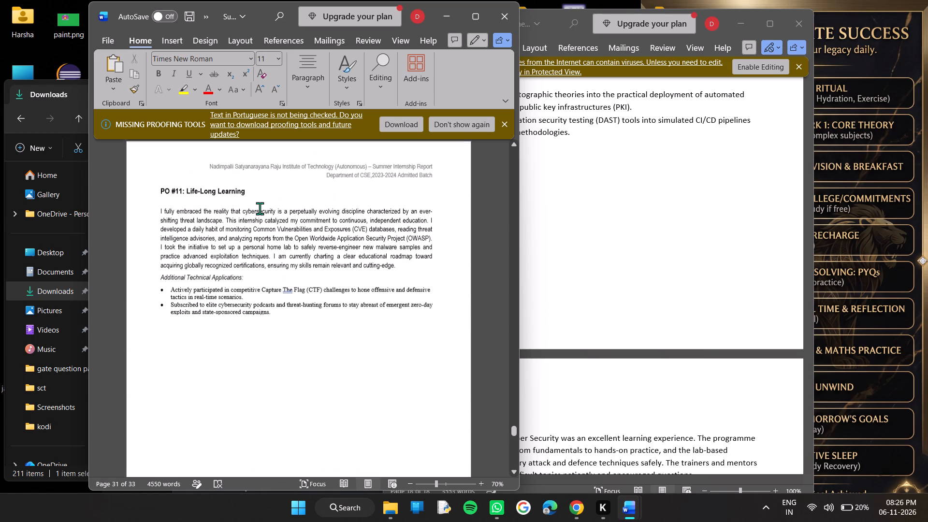
{"action": "left_click", "coordinate": [267, 294]}
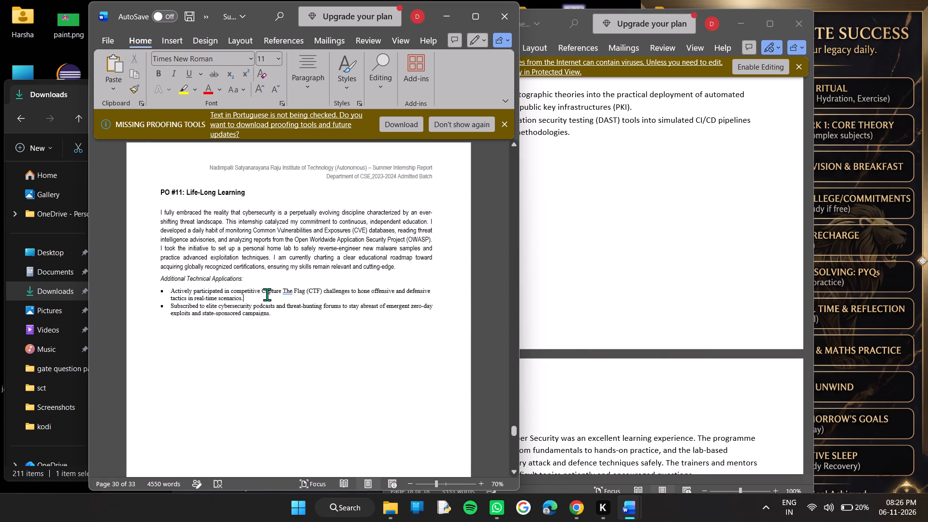
{"action": "key", "text": "Return"}
{"action": "key", "text": "BackSpace"}
{"action": "key", "text": "BackSpace"}
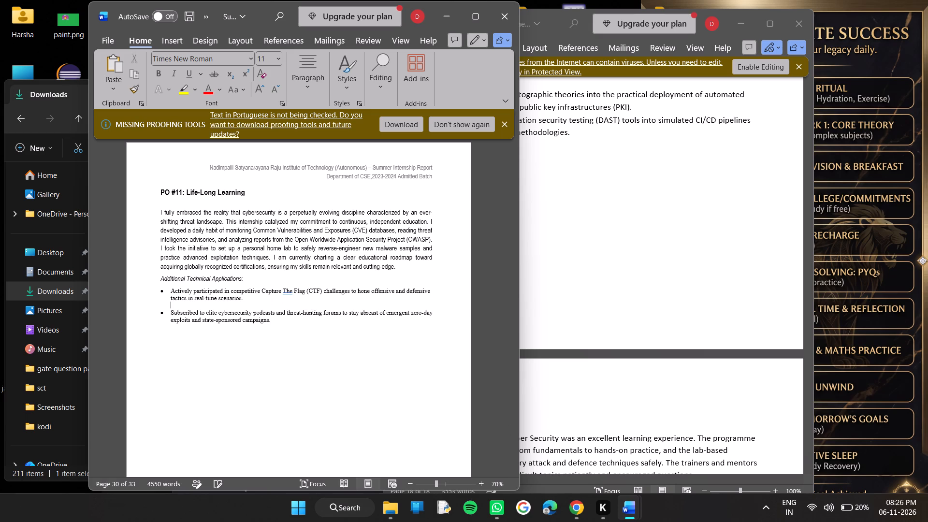
Remove the blank lines above the PSO #1 heading so it sits at the top of its page.
{"action": "scroll", "coordinate": [267, 294], "scroll_direction": "down", "scroll_amount": 1}
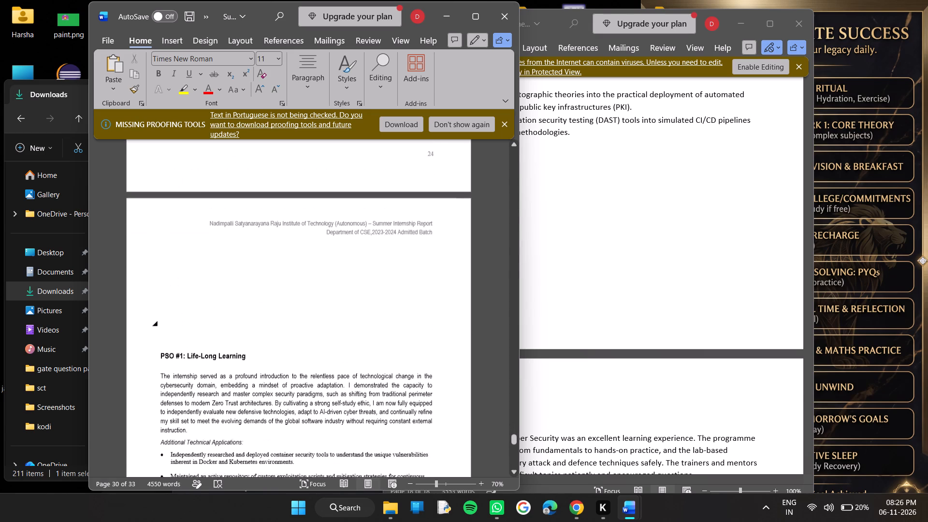
{"action": "left_click", "coordinate": [160, 325]}
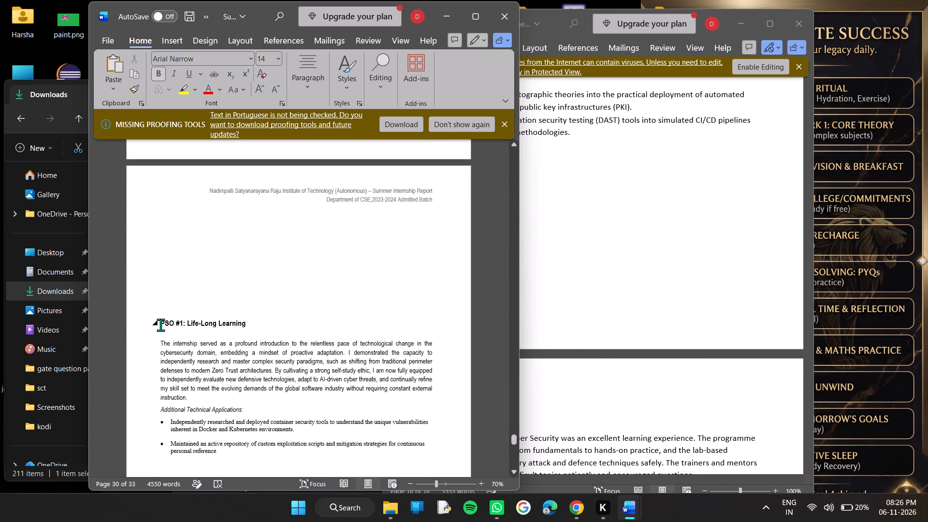
{"action": "key", "text": "BackSpace"}
{"action": "key", "text": "BackSpace"}
{"action": "key", "text": "BackSpace"}
{"action": "key", "text": "BackSpace"}
{"action": "key", "text": "BackSpace"}
{"action": "key", "text": "BackSpace"}
{"action": "key", "text": "BackSpace"}
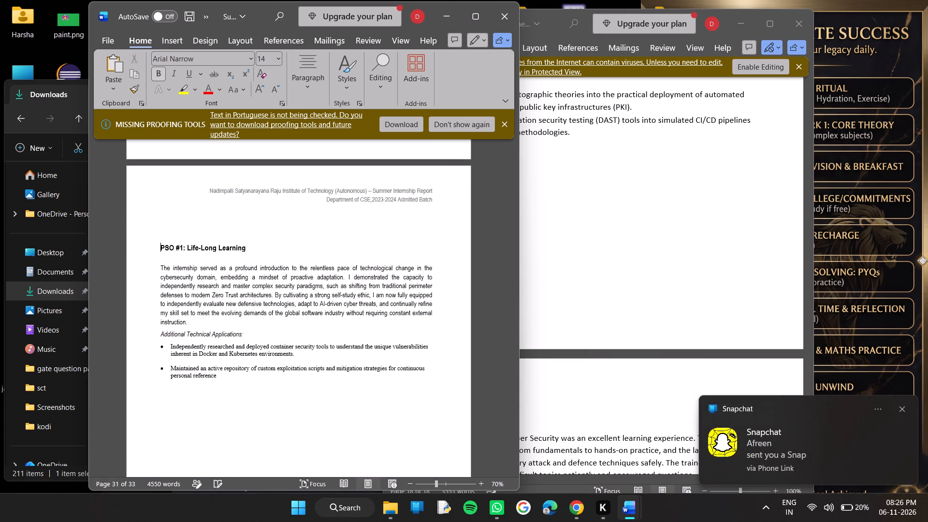
{"action": "key", "text": "BackSpace"}
{"action": "key", "text": "BackSpace"}
{"action": "key", "text": "BackSpace"}
{"action": "key", "text": "BackSpace"}
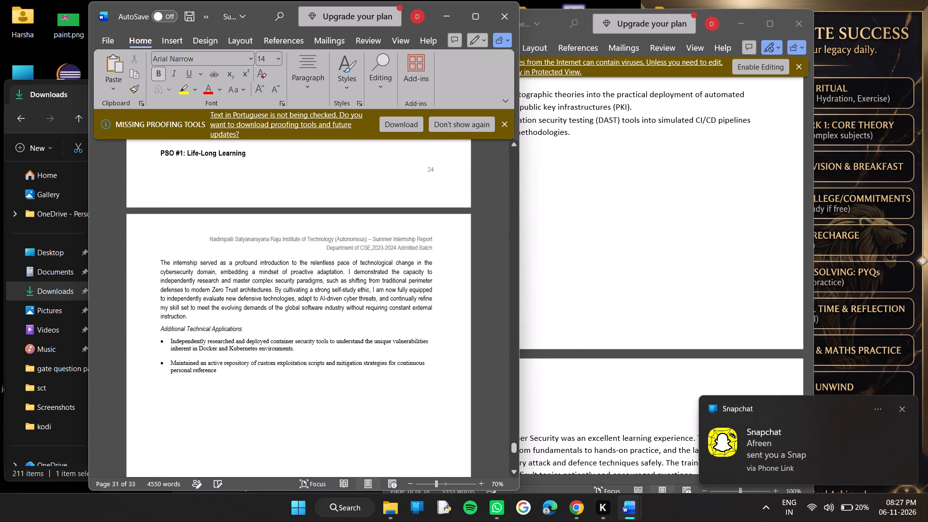
{"action": "key", "text": "Return"}
Insert blank lines above the PSO #2 heading to move the section to the top of the following page.
{"action": "scroll", "coordinate": [160, 325], "scroll_direction": "right", "scroll_amount": 1}
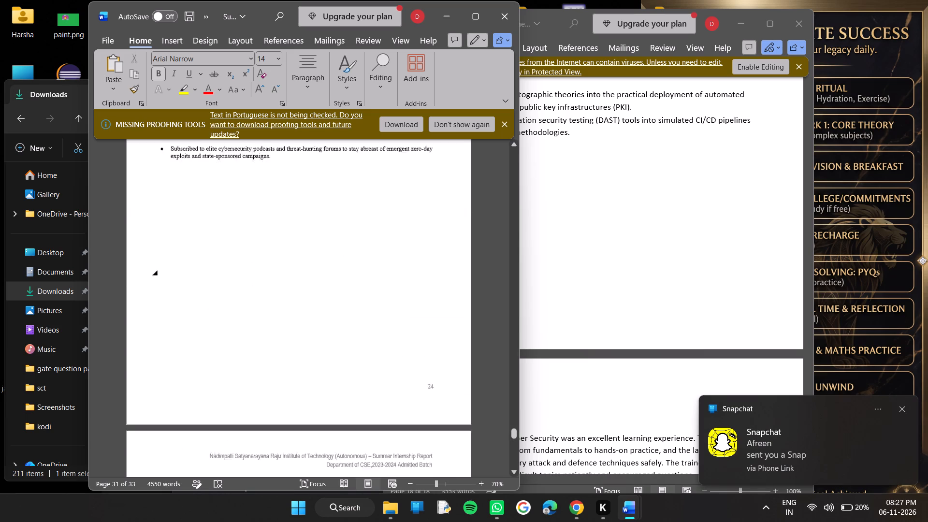
{"action": "scroll", "coordinate": [160, 325], "scroll_direction": "right", "scroll_amount": 1}
{"action": "scroll", "coordinate": [160, 325], "scroll_direction": "down", "scroll_amount": 1}
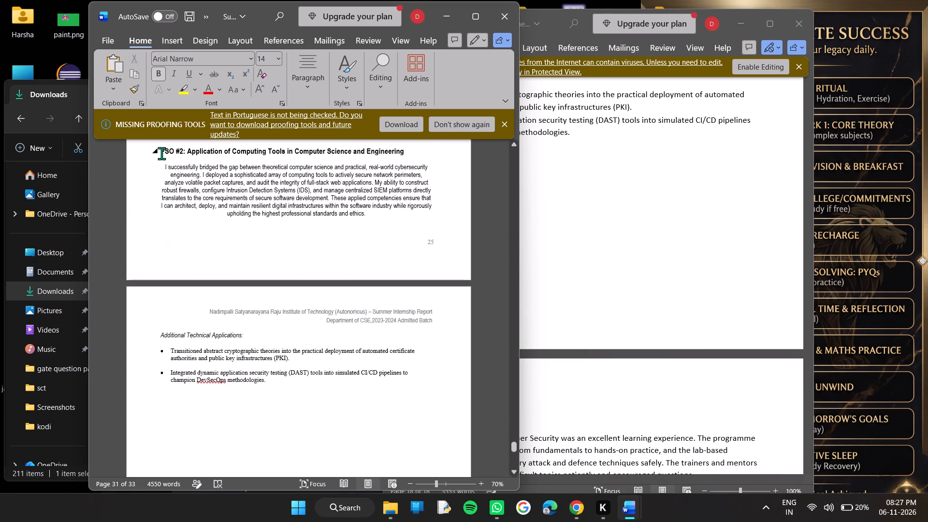
{"action": "left_click", "coordinate": [161, 153]}
{"action": "key", "text": "Return"}
{"action": "key", "text": "Return"}
{"action": "key", "text": "Return"}
{"action": "key", "text": "Return"}
{"action": "key", "text": "Return"}
{"action": "key", "text": "Return"}
{"action": "key", "text": "Return"}
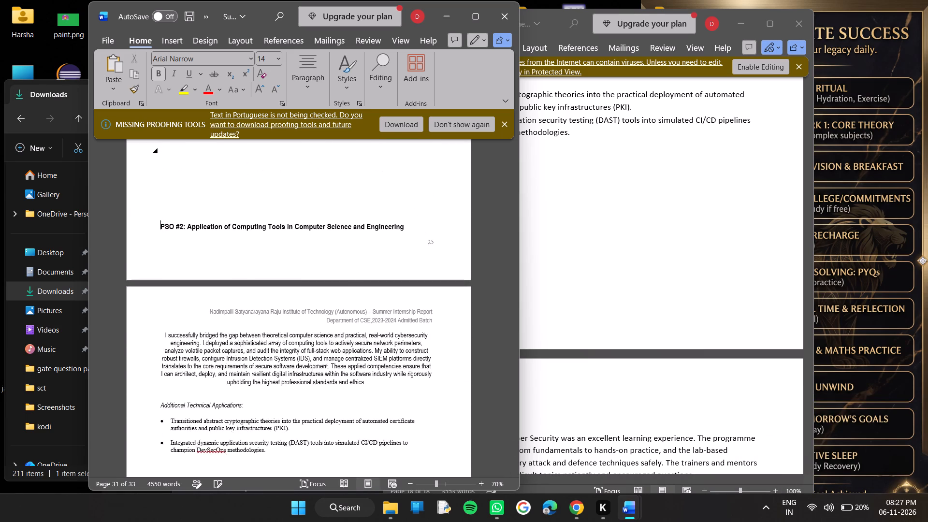
{"action": "key", "text": "Return"}
{"action": "key", "text": "Return"}
{"action": "key", "text": "Return"}
{"action": "key", "text": "BackSpace"}
{"action": "key", "text": "BackSpace"}
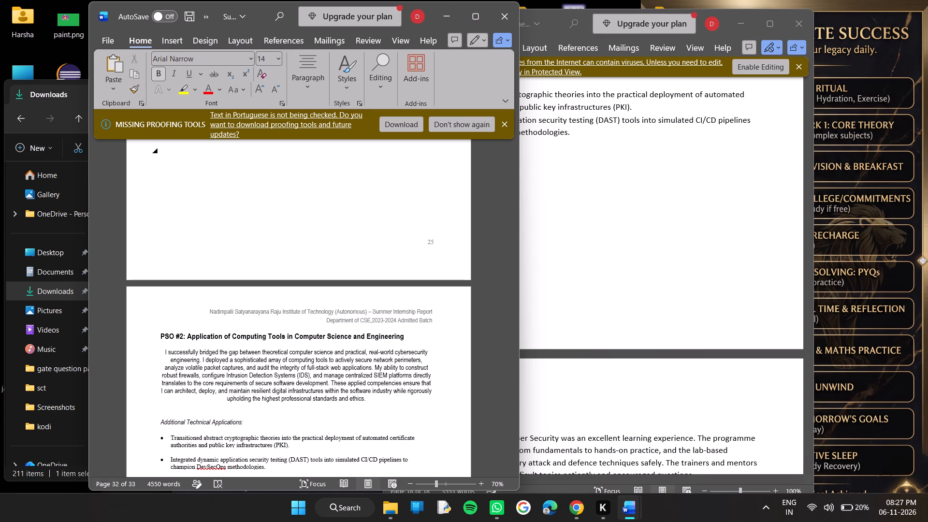
{"action": "key", "text": "BackSpace"}
{"action": "key", "text": "Return"}
Insert two blank lines below the Overall Feedback heading.
{"action": "scroll", "coordinate": [161, 153], "scroll_direction": "down", "scroll_amount": 1}
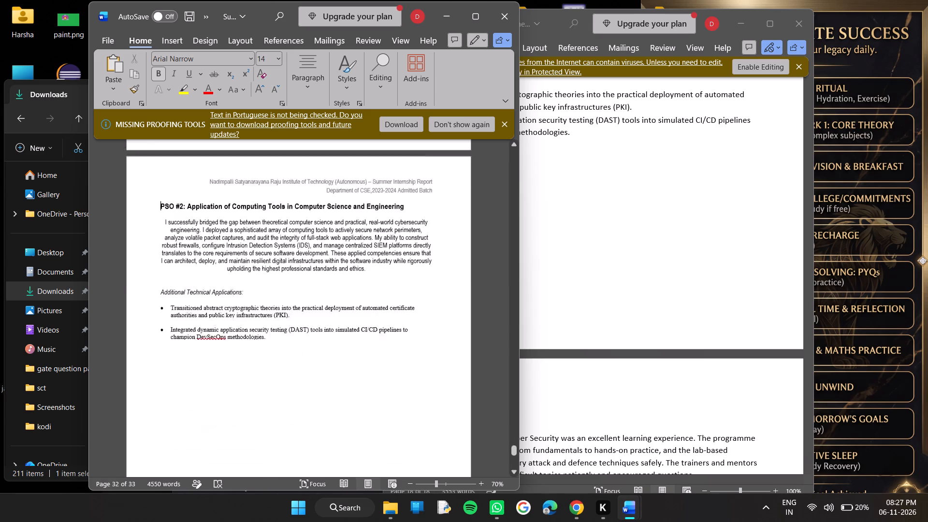
{"action": "scroll", "coordinate": [161, 153], "scroll_direction": "down", "scroll_amount": 1}
{"action": "scroll", "coordinate": [266, 211], "scroll_direction": "up", "scroll_amount": 1}
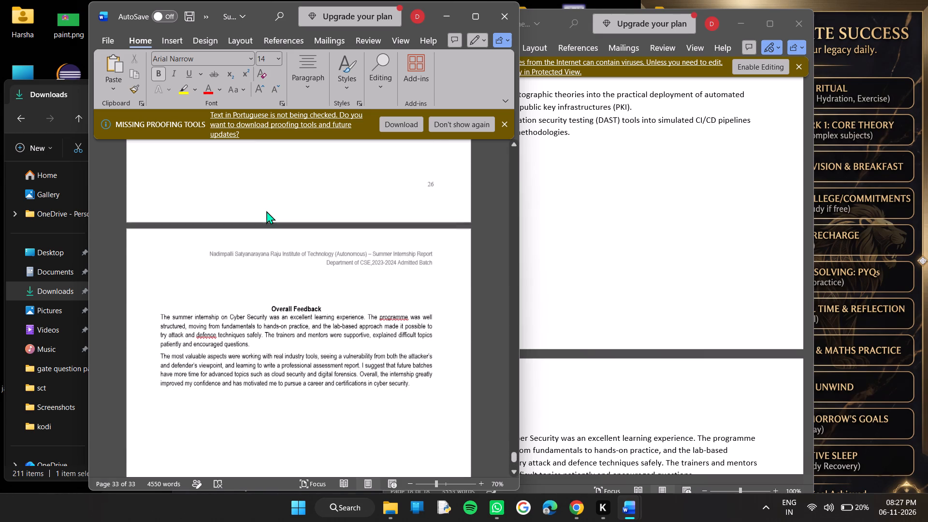
{"action": "scroll", "coordinate": [266, 211], "scroll_direction": "up", "scroll_amount": 1}
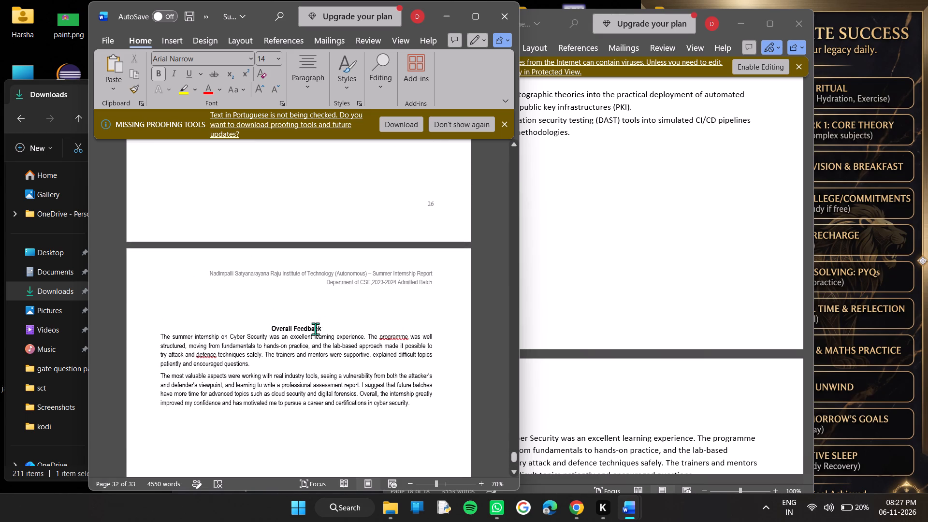
{"action": "left_click", "coordinate": [327, 328]}
{"action": "key", "text": "Return"}
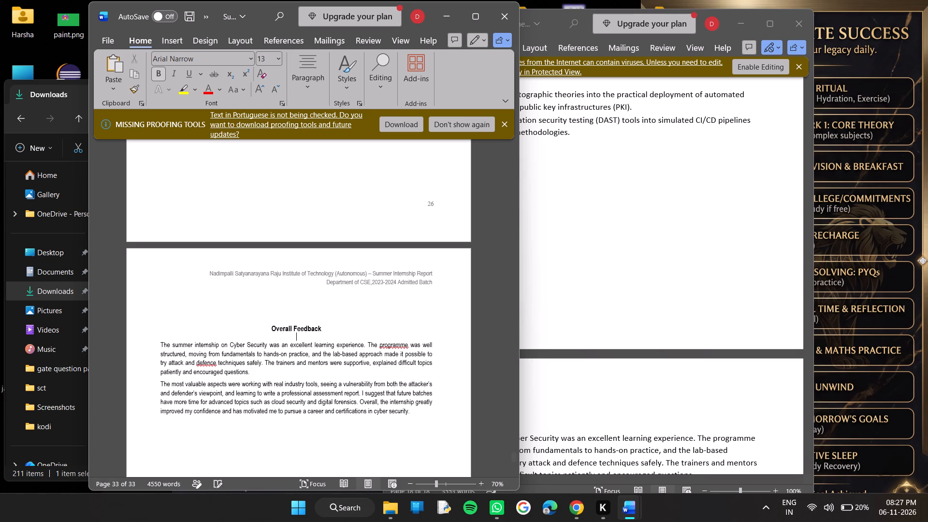
{"action": "key", "text": "Return"}
Remove the blank lines above the Overall Feedback heading so it sits at the top of its page.
{"action": "key", "text": "Up"}
{"action": "key", "text": "Up"}
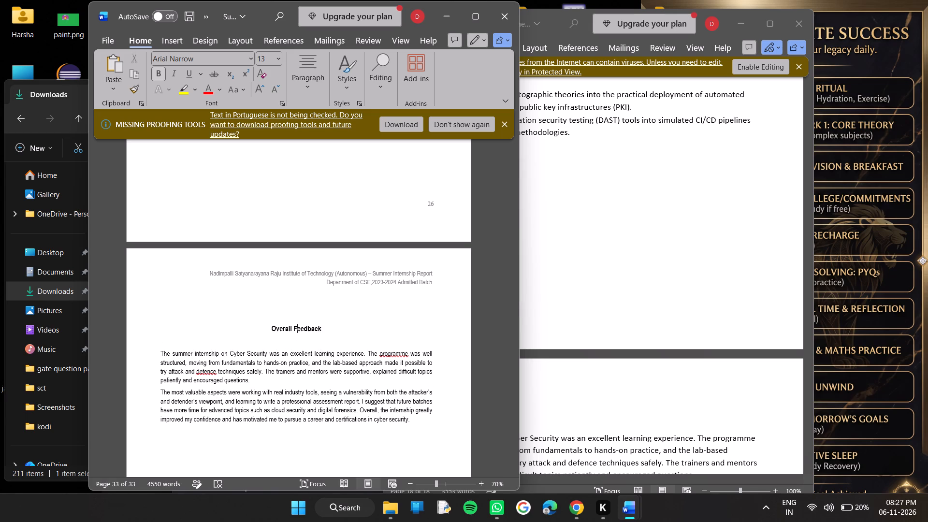
{"action": "key", "text": "Left"}
{"action": "key", "text": "Left"}
{"action": "key", "text": "Left"}
{"action": "key", "text": "Left"}
{"action": "key", "text": "Left"}
{"action": "key", "text": "Left"}
{"action": "key", "text": "Left"}
{"action": "key", "text": "Left"}
{"action": "key", "text": "Up"}
{"action": "key", "text": "BackSpace"}
{"action": "key", "text": "BackSpace"}
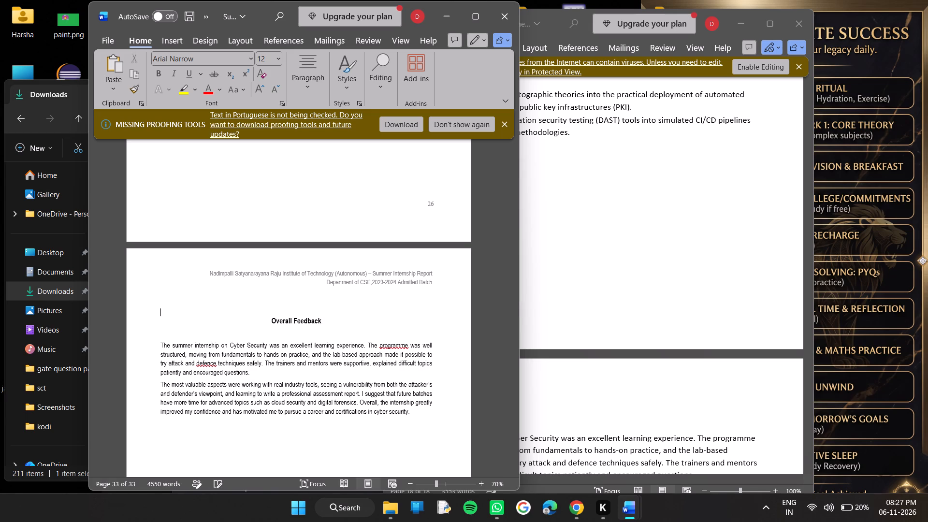
{"action": "key", "text": "BackSpace"}
{"action": "key", "text": "BackSpace"}
{"action": "key", "text": "BackSpace"}
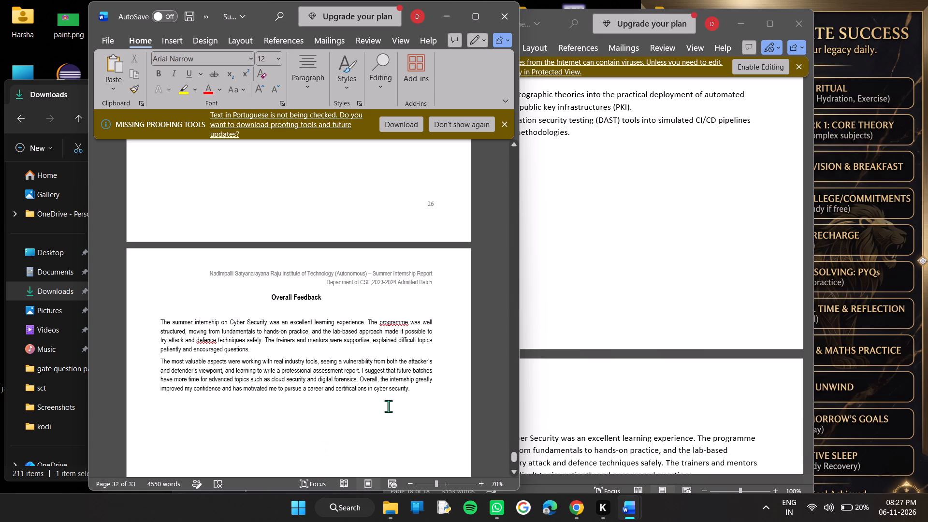
Review the page layout of the PSO #2 and Overall Feedback sections.
{"action": "scroll", "coordinate": [388, 406], "scroll_direction": "down", "scroll_amount": 3}
{"action": "scroll", "coordinate": [388, 406], "scroll_direction": "up", "scroll_amount": 2}
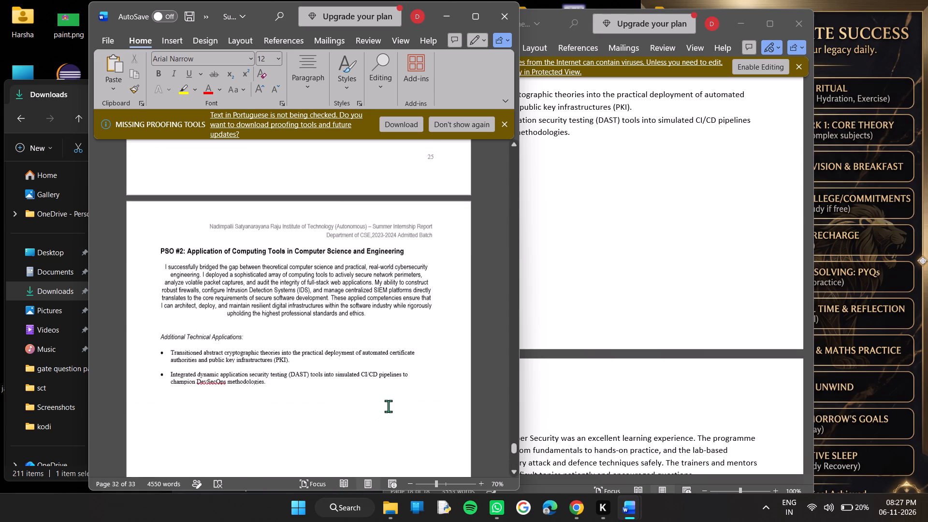
{"action": "scroll", "coordinate": [388, 406], "scroll_direction": "down", "scroll_amount": 1}
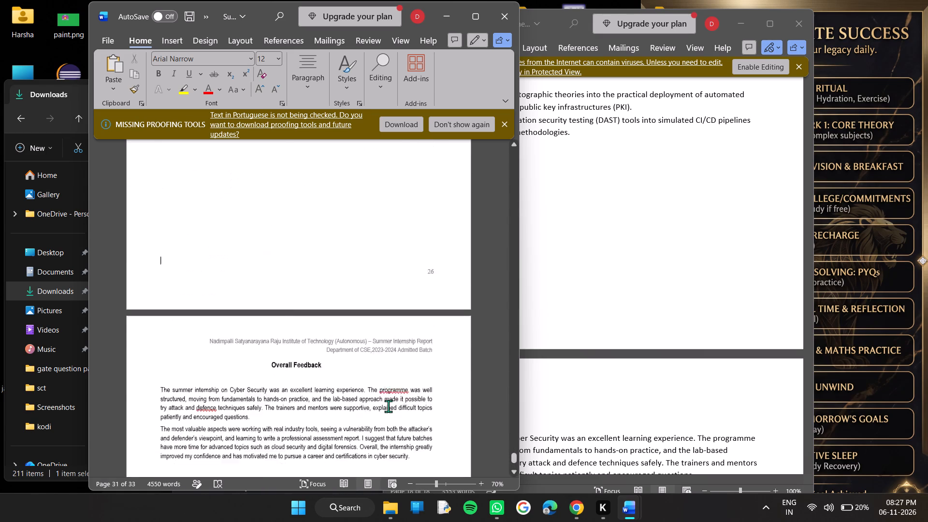
{"action": "scroll", "coordinate": [388, 406], "scroll_direction": "down", "scroll_amount": 1}
{"action": "scroll", "coordinate": [388, 406], "scroll_direction": "up", "scroll_amount": 3}
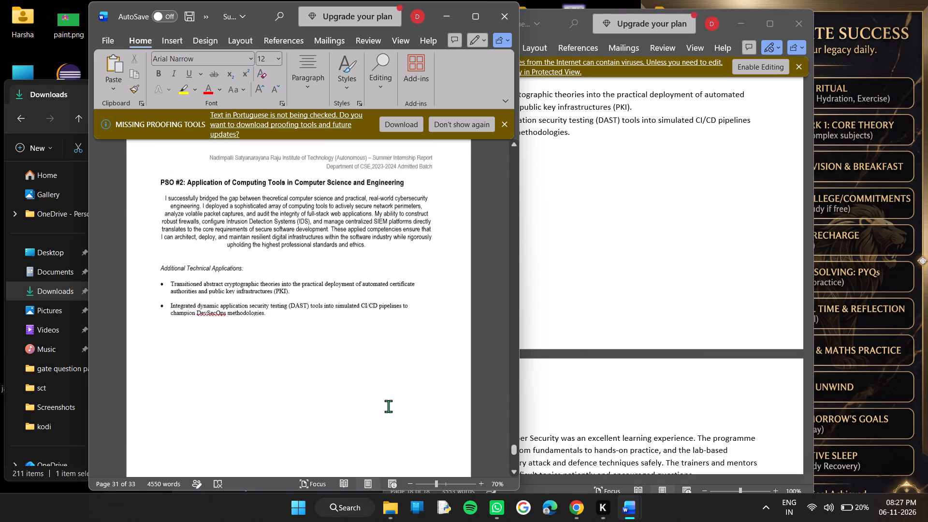
{"action": "scroll", "coordinate": [388, 406], "scroll_direction": "up", "scroll_amount": 2}
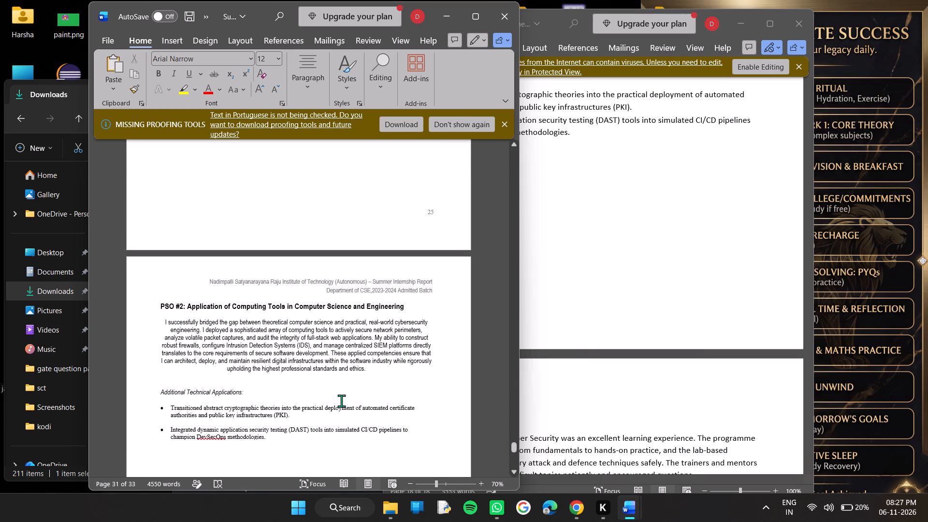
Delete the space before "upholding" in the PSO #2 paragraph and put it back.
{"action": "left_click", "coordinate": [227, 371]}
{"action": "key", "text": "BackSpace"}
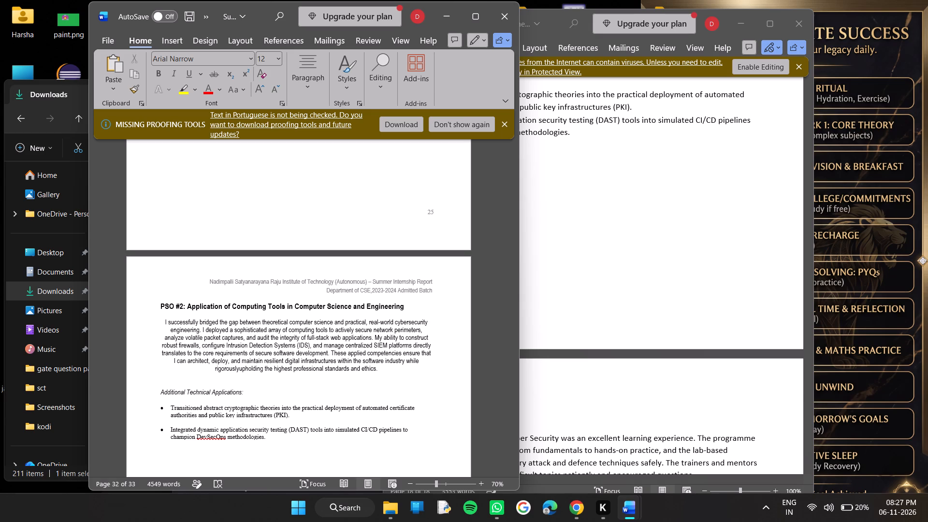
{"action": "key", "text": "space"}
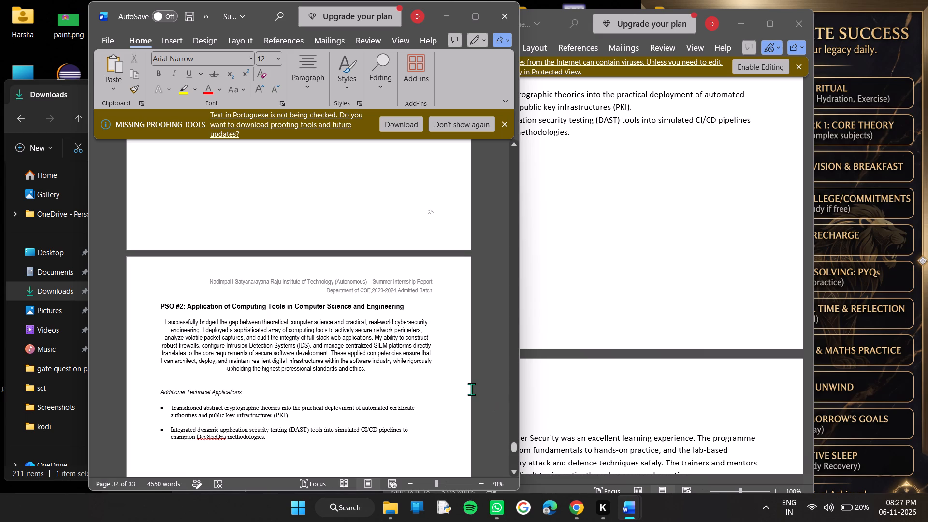
Review the page layout of the report's outcome sections, from PSO #2 back through the PO pages to PO #1.
{"action": "scroll", "coordinate": [471, 389], "scroll_direction": "up", "scroll_amount": 1}
{"action": "left_click", "coordinate": [720, 320]}
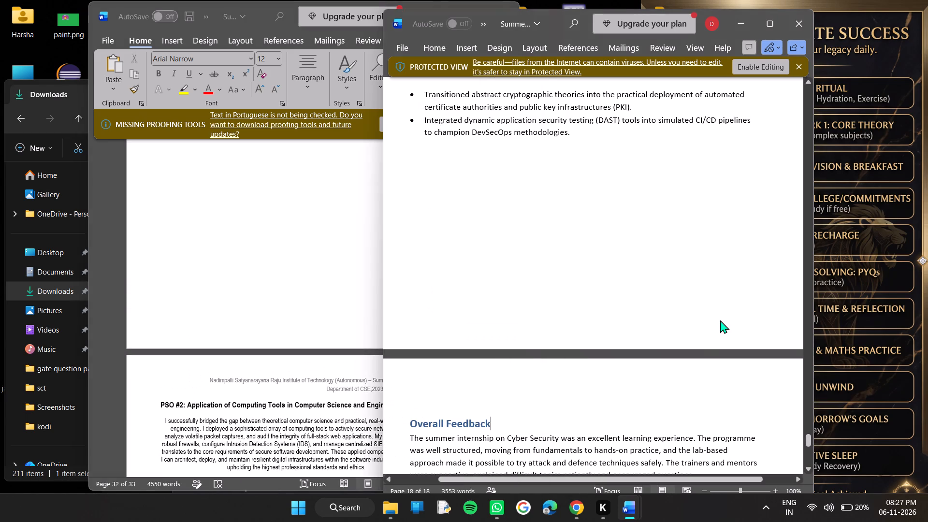
{"action": "left_click", "coordinate": [366, 271]}
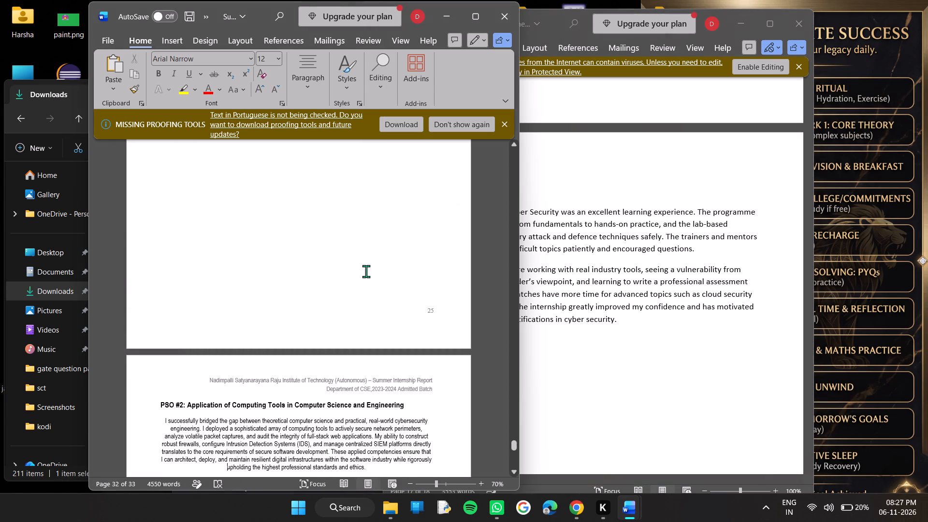
{"action": "scroll", "coordinate": [366, 271], "scroll_direction": "up", "scroll_amount": 3}
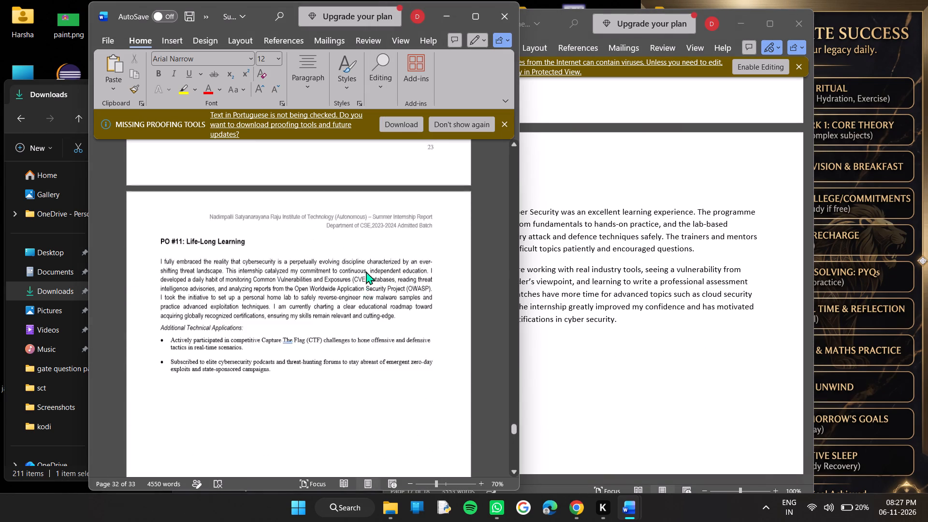
{"action": "scroll", "coordinate": [366, 271], "scroll_direction": "up", "scroll_amount": 4}
{"action": "scroll", "coordinate": [366, 271], "scroll_direction": "down", "scroll_amount": 2, "text": "ctrl"}
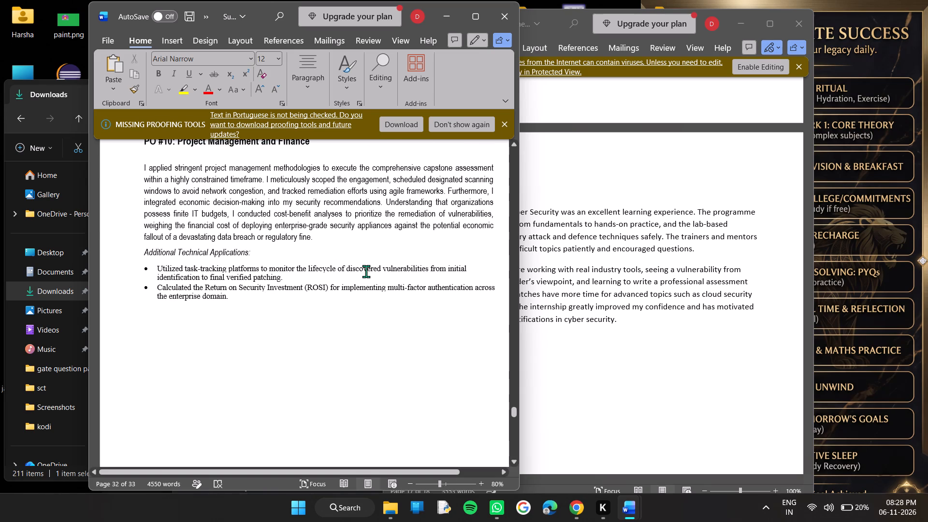
{"action": "scroll", "coordinate": [366, 271], "scroll_direction": "down", "scroll_amount": 4, "text": "ctrl"}
{"action": "scroll", "coordinate": [366, 271], "scroll_direction": "up", "scroll_amount": 1}
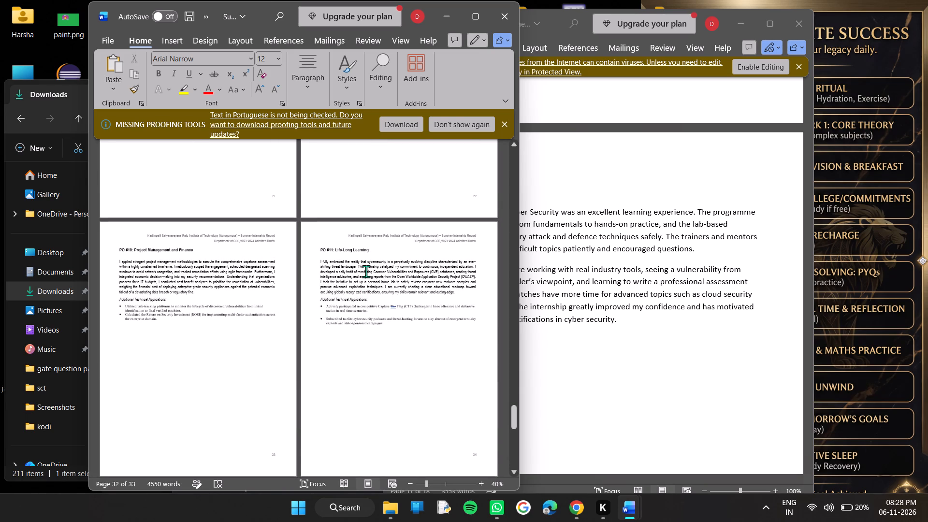
{"action": "scroll", "coordinate": [366, 271], "scroll_direction": "down", "scroll_amount": 2, "text": "ctrl"}
{"action": "scroll", "coordinate": [366, 271], "scroll_direction": "up", "scroll_amount": 4, "text": "ctrl"}
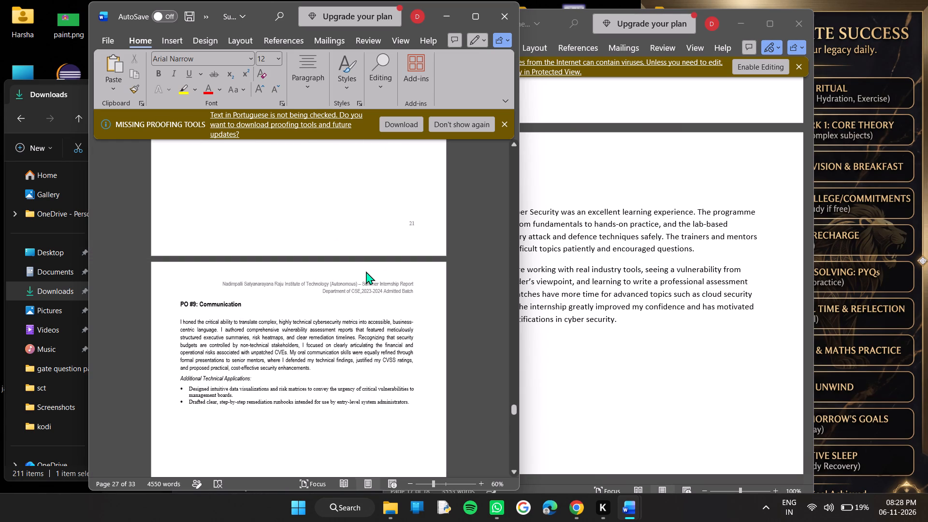
{"action": "scroll", "coordinate": [366, 271], "scroll_direction": "up", "scroll_amount": 3}
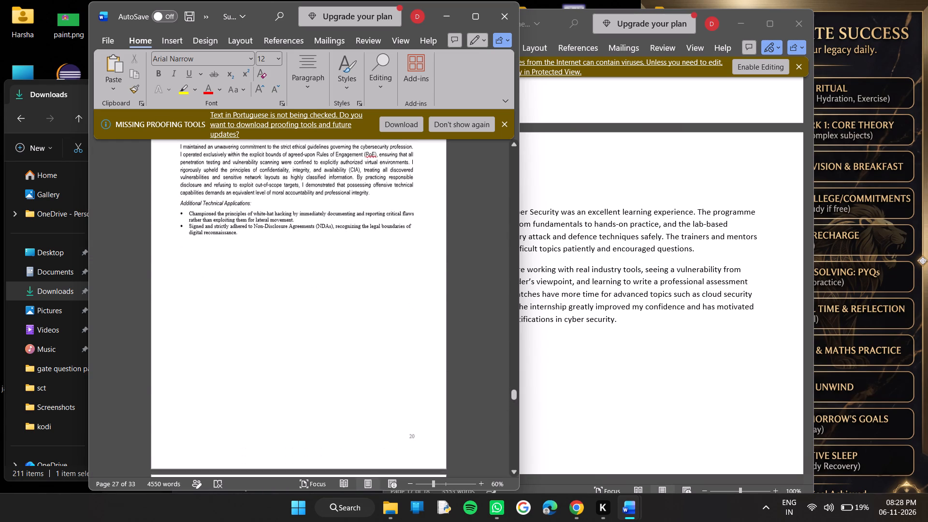
{"action": "scroll", "coordinate": [366, 271], "scroll_direction": "up", "scroll_amount": 1}
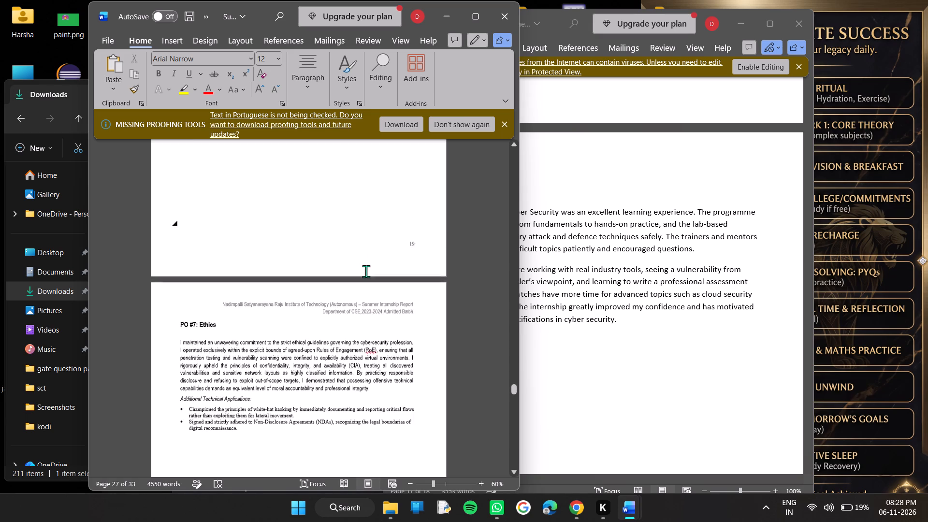
{"action": "scroll", "coordinate": [366, 271], "scroll_direction": "up", "scroll_amount": 3}
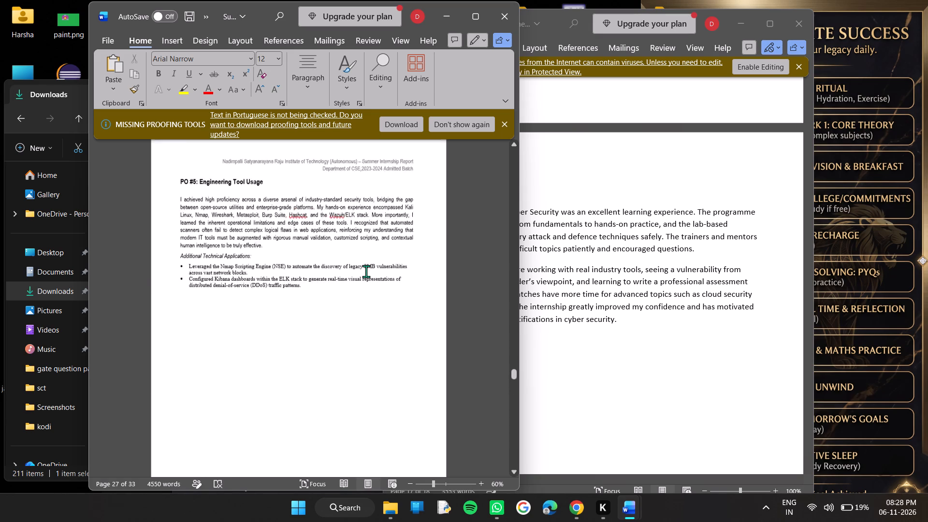
{"action": "scroll", "coordinate": [366, 271], "scroll_direction": "up", "scroll_amount": 5}
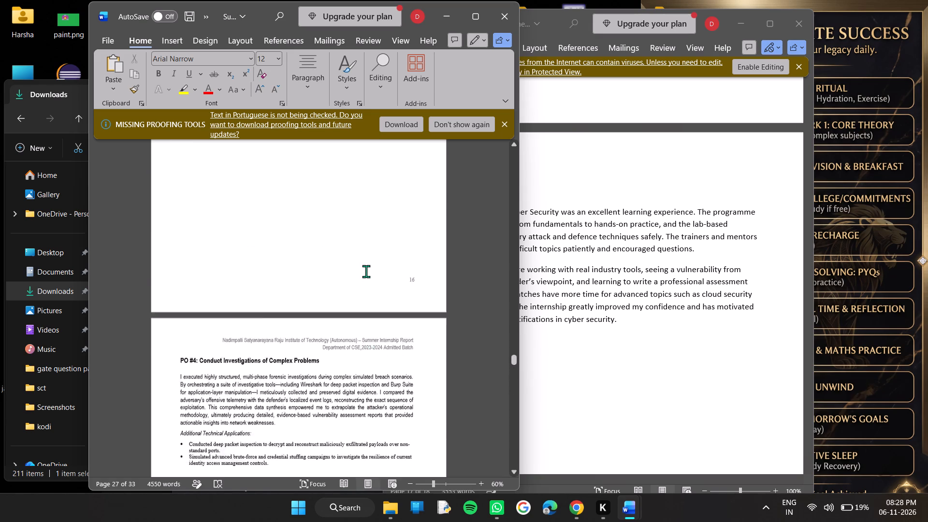
{"action": "scroll", "coordinate": [366, 271], "scroll_direction": "up", "scroll_amount": 5}
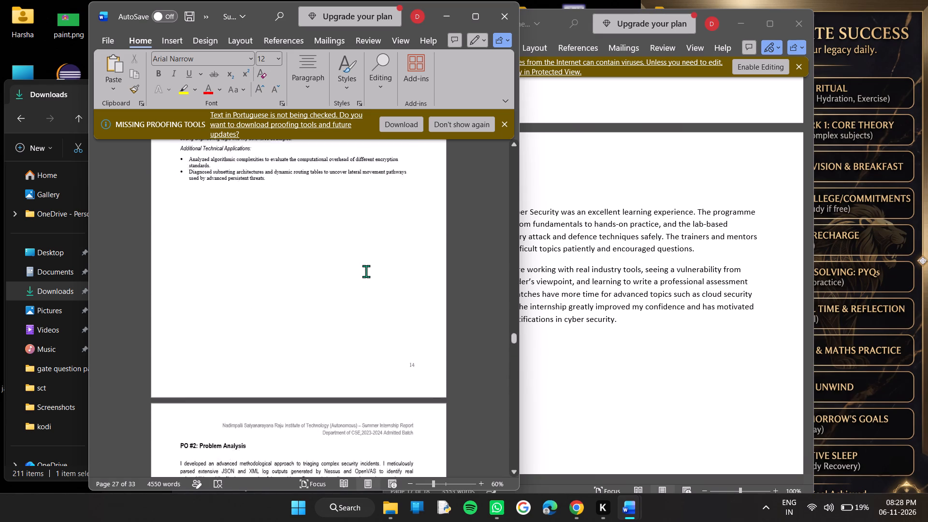
Examine the report's earlier pages, from the technical work and Abstract back through the Table of Contents and Bonafide Certificate to the cover pages.
{"action": "scroll", "coordinate": [366, 271], "scroll_direction": "up", "scroll_amount": 6}
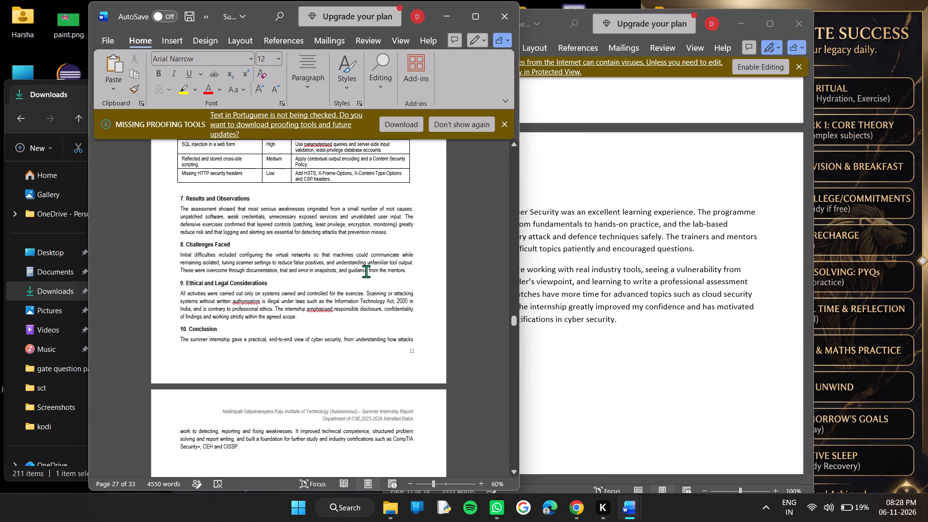
{"action": "scroll", "coordinate": [366, 271], "scroll_direction": "up", "scroll_amount": 6}
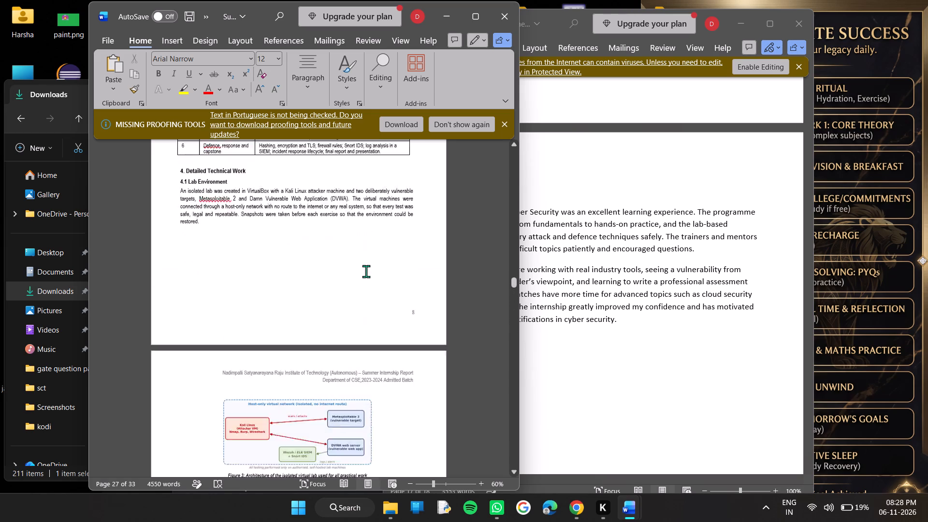
{"action": "scroll", "coordinate": [366, 271], "scroll_direction": "up", "scroll_amount": 7}
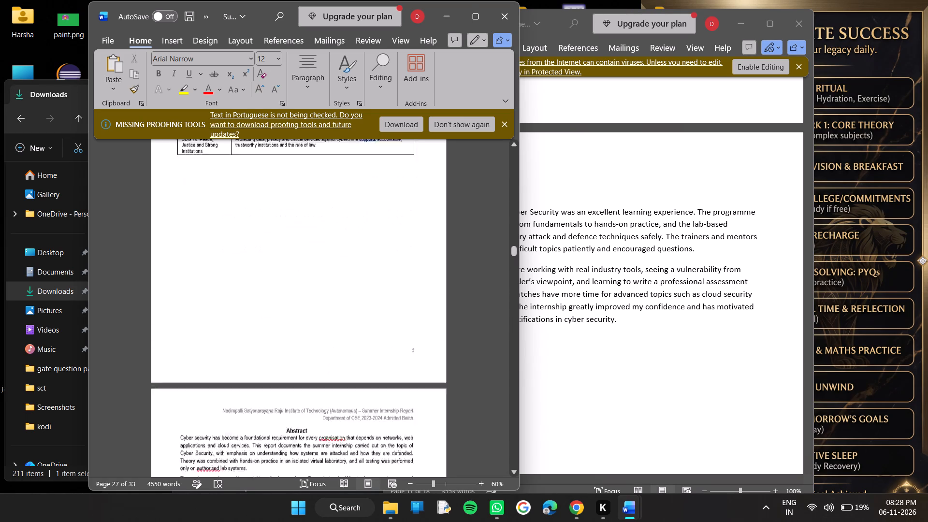
{"action": "scroll", "coordinate": [366, 271], "scroll_direction": "up", "scroll_amount": 4}
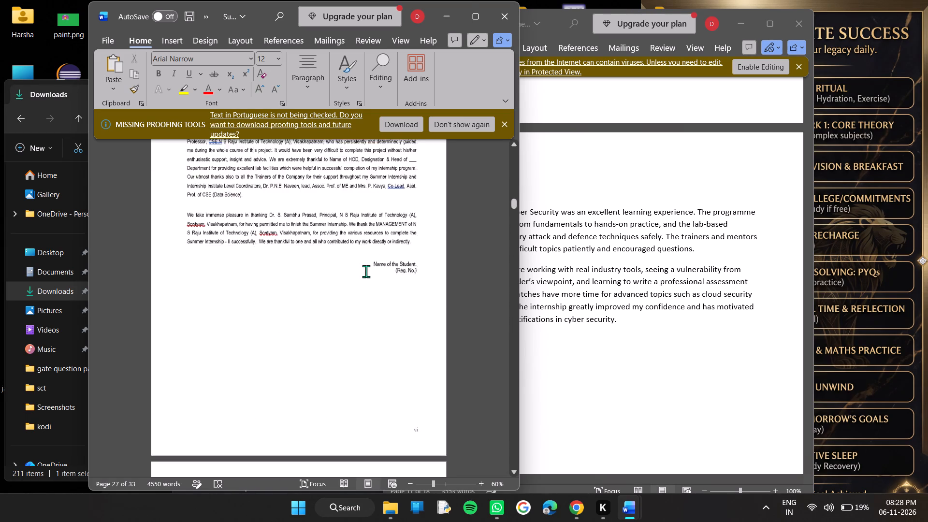
{"action": "scroll", "coordinate": [366, 271], "scroll_direction": "up", "scroll_amount": 3}
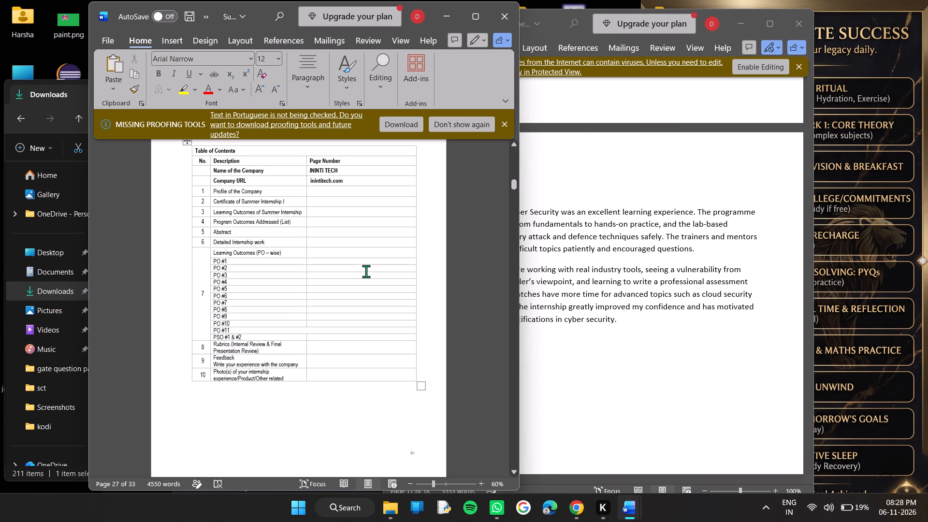
{"action": "scroll", "coordinate": [366, 271], "scroll_direction": "up", "scroll_amount": 1}
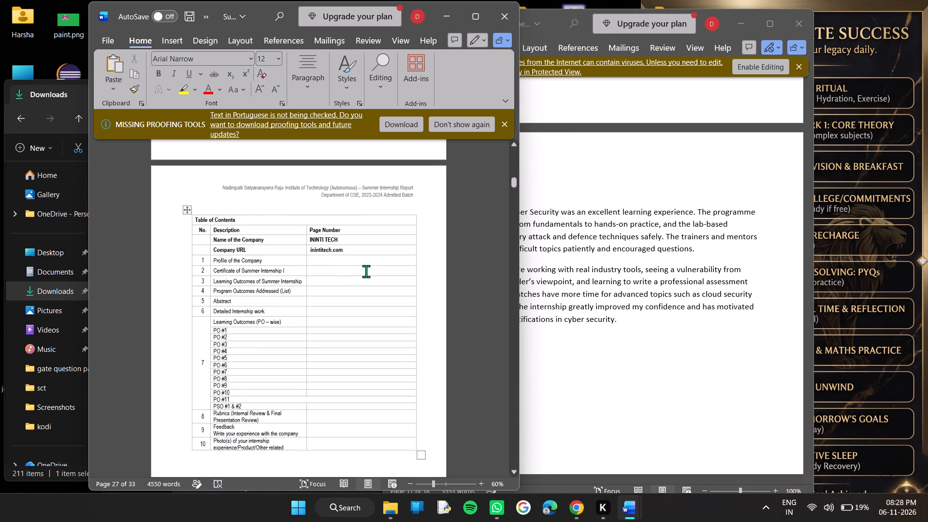
{"action": "scroll", "coordinate": [366, 271], "scroll_direction": "up", "scroll_amount": 3}
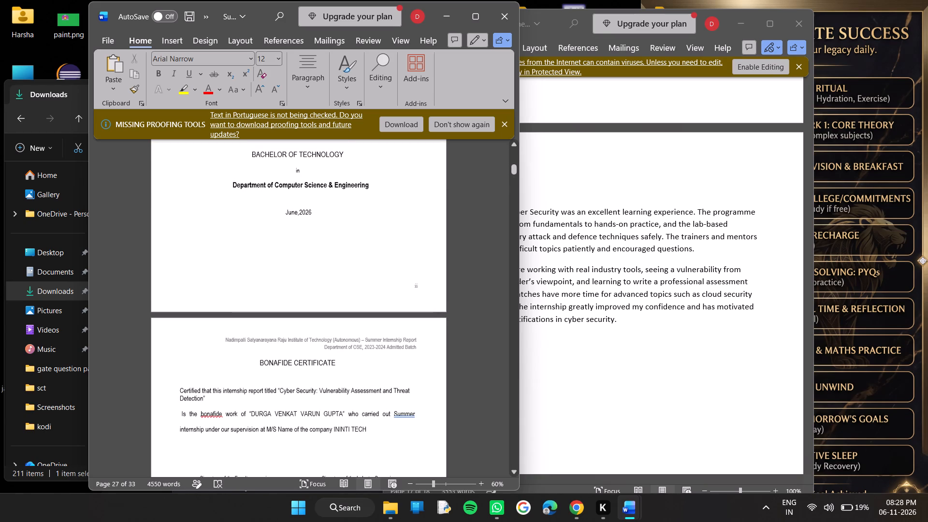
{"action": "scroll", "coordinate": [366, 271], "scroll_direction": "up", "scroll_amount": 3}
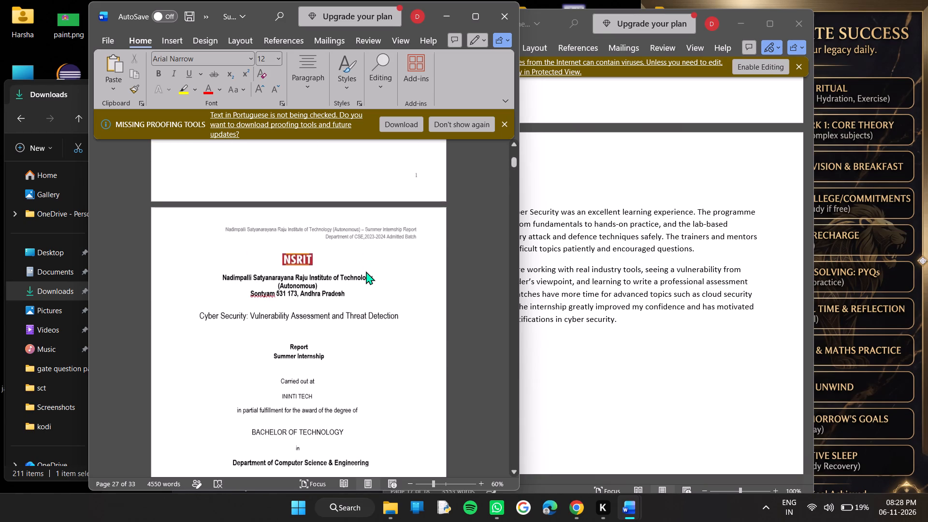
{"action": "scroll", "coordinate": [366, 271], "scroll_direction": "up", "scroll_amount": 2}
{"action": "scroll", "coordinate": [366, 271], "scroll_direction": "down", "scroll_amount": 1}
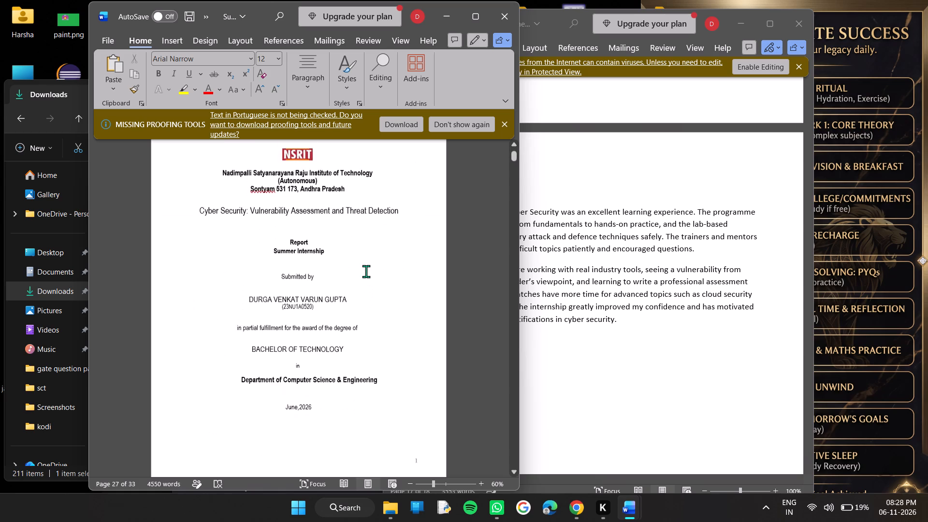
{"action": "scroll", "coordinate": [366, 271], "scroll_direction": "down", "scroll_amount": 2}
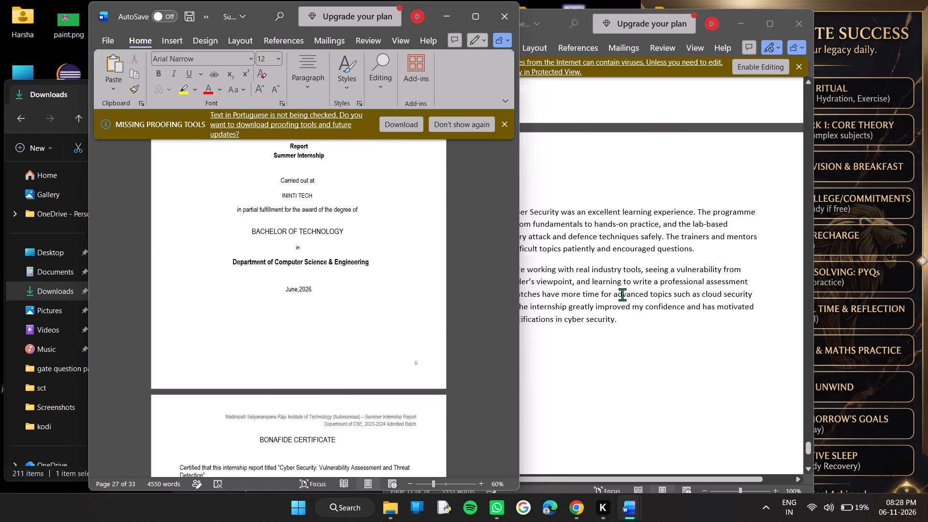
Compare the source document's front matter, back to its cover page, with the report's title pages and Table of Contents.
{"action": "left_click", "coordinate": [622, 294]}
{"action": "scroll", "coordinate": [622, 294], "scroll_direction": "up", "scroll_amount": 11}
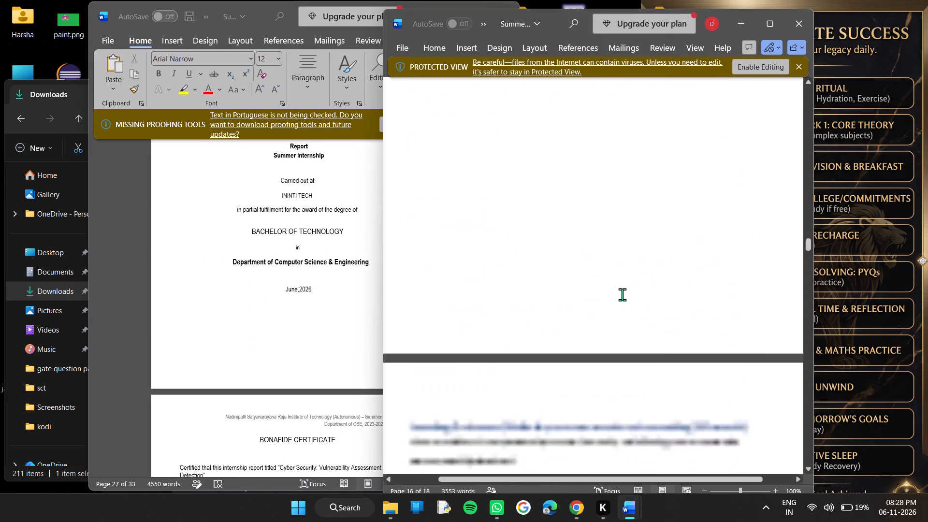
{"action": "scroll", "coordinate": [622, 294], "scroll_direction": "up", "scroll_amount": 4}
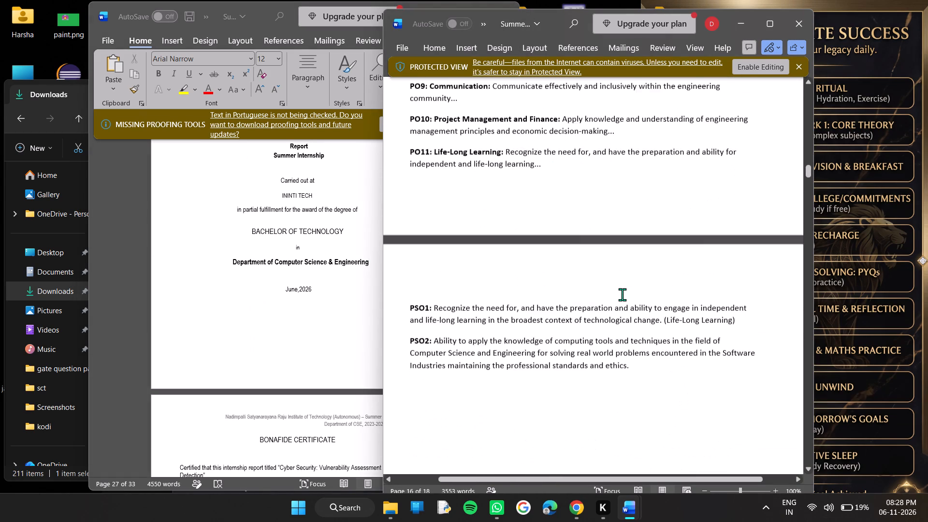
{"action": "scroll", "coordinate": [622, 294], "scroll_direction": "up", "scroll_amount": 2}
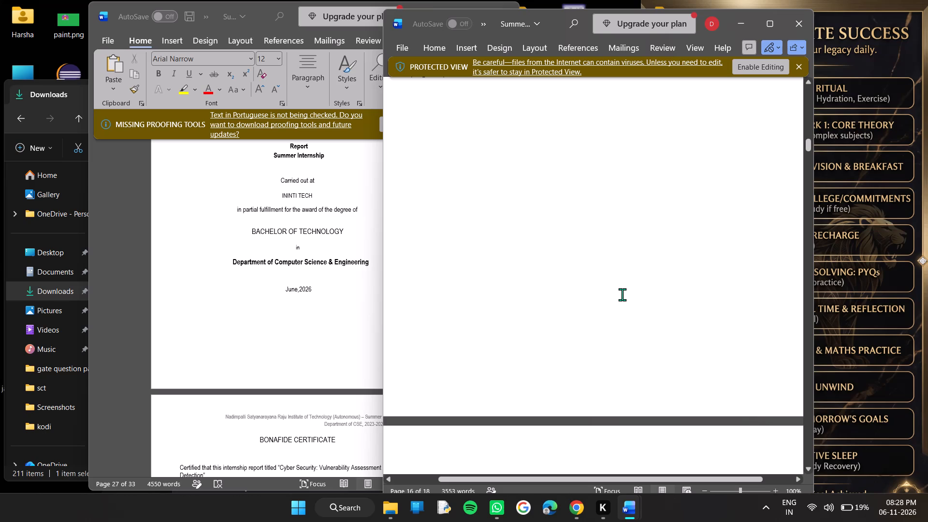
{"action": "scroll", "coordinate": [330, 377], "scroll_direction": "down", "scroll_amount": 1}
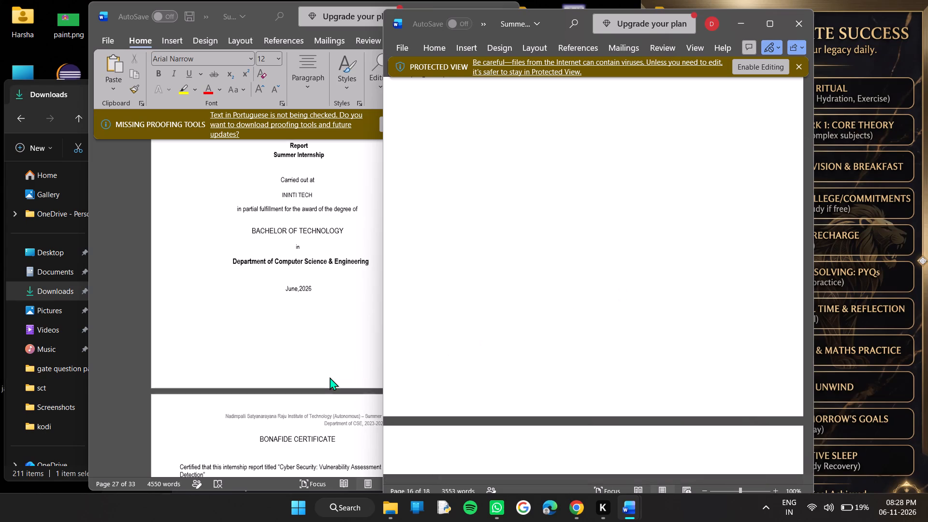
{"action": "scroll", "coordinate": [330, 377], "scroll_direction": "down", "scroll_amount": 3}
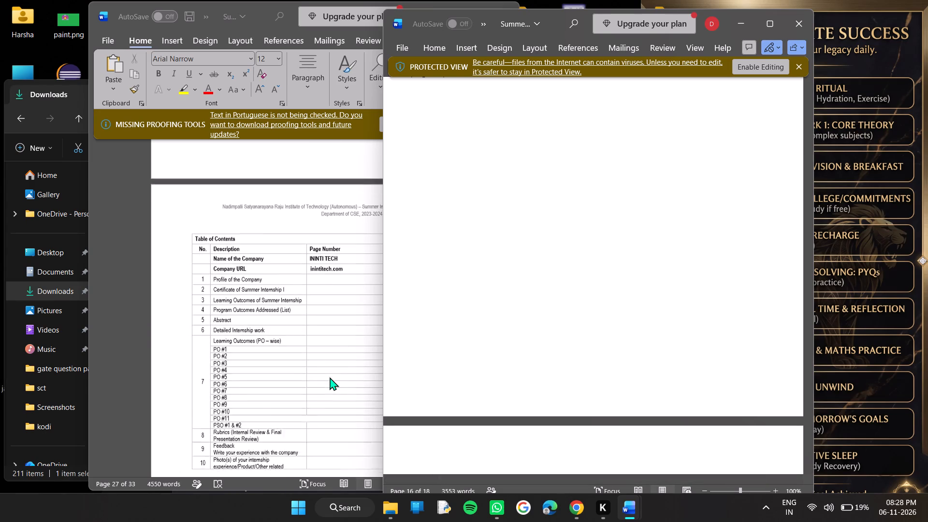
{"action": "scroll", "coordinate": [519, 342], "scroll_direction": "up", "scroll_amount": 3}
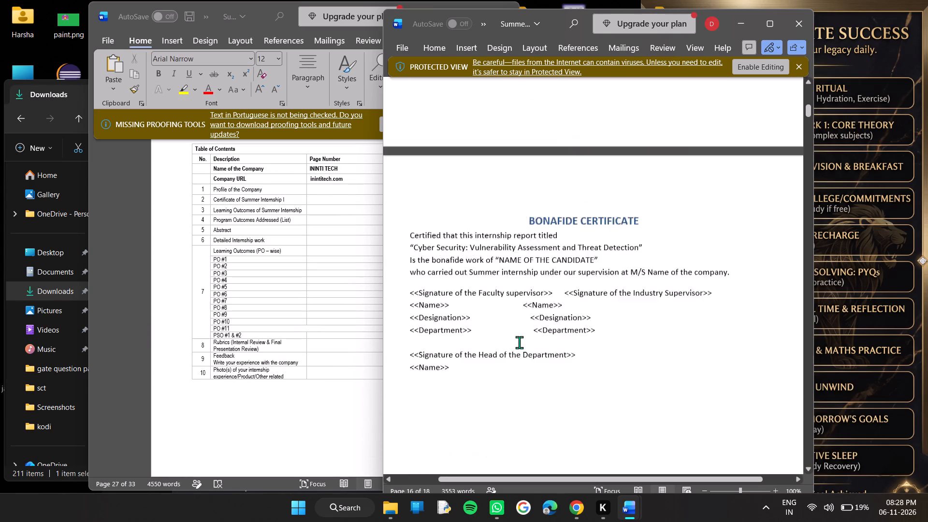
{"action": "scroll", "coordinate": [519, 342], "scroll_direction": "up", "scroll_amount": 4}
{"action": "scroll", "coordinate": [519, 342], "scroll_direction": "down", "scroll_amount": 3}
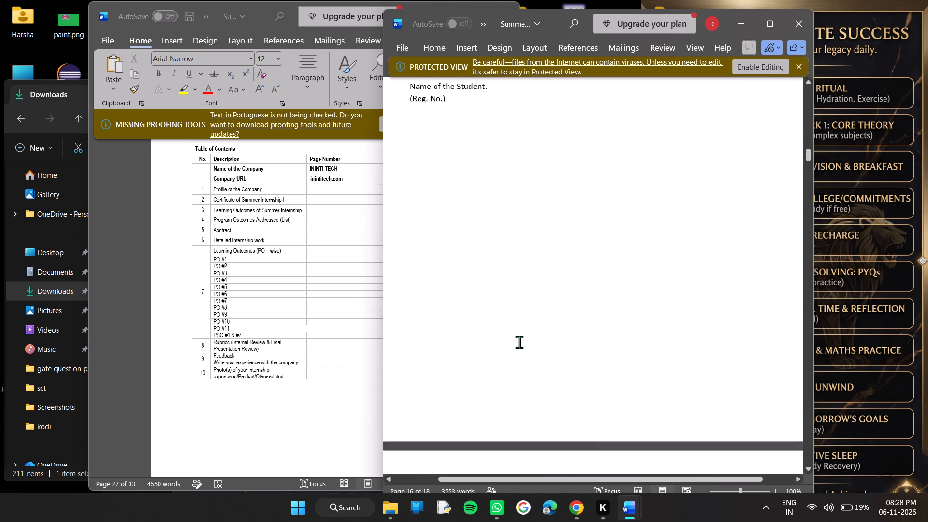
{"action": "scroll", "coordinate": [519, 342], "scroll_direction": "up", "scroll_amount": 4}
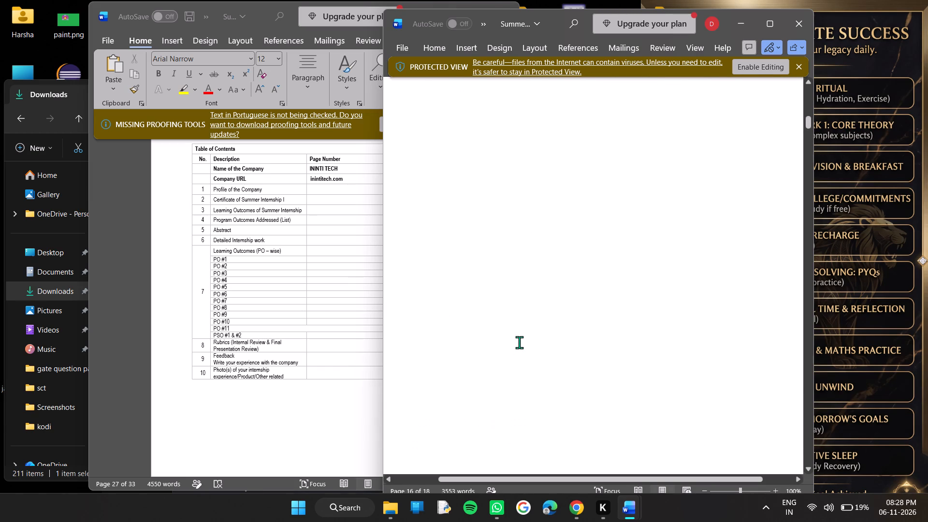
{"action": "scroll", "coordinate": [519, 342], "scroll_direction": "up", "scroll_amount": 2}
{"action": "scroll", "coordinate": [519, 342], "scroll_direction": "down", "scroll_amount": 1}
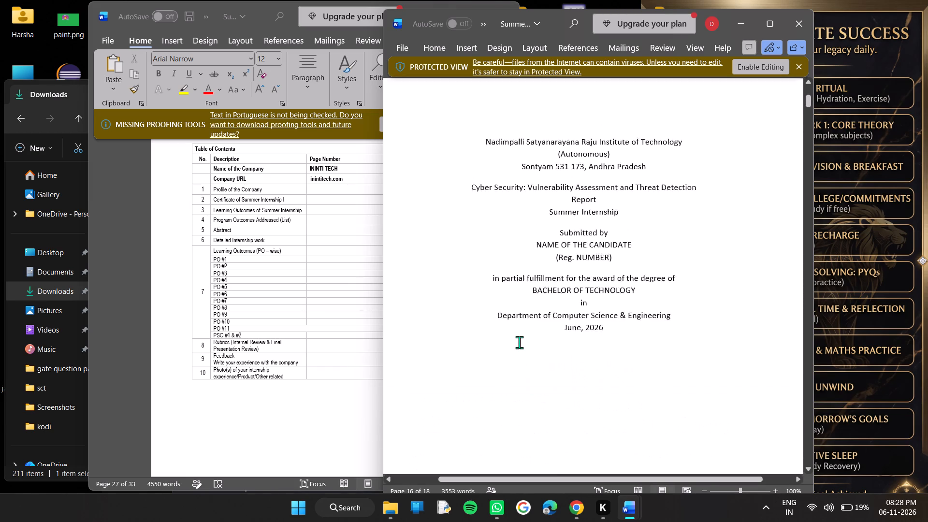
Examine the source document's Learning Outcomes, PO and PSO descriptions, Abstract and Sustainable Development Goals sections.
{"action": "scroll", "coordinate": [519, 342], "scroll_direction": "down", "scroll_amount": 4}
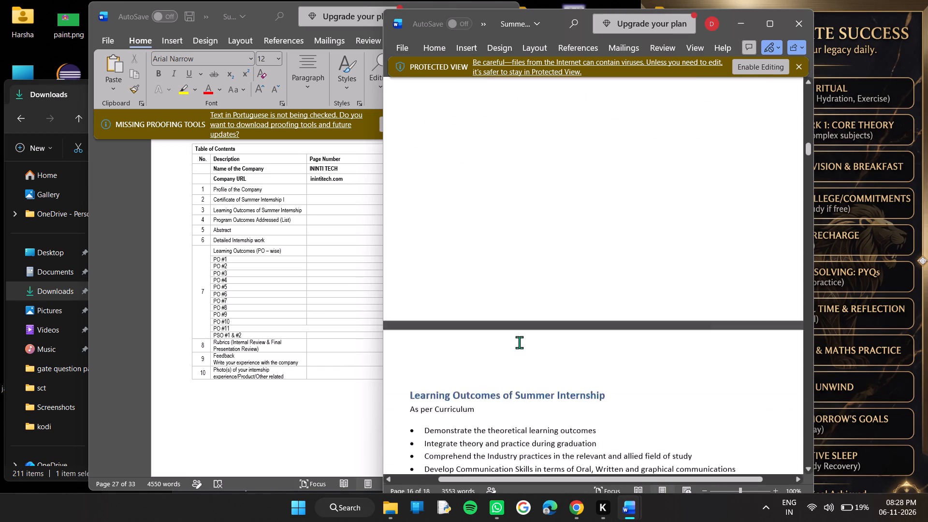
{"action": "scroll", "coordinate": [519, 342], "scroll_direction": "down", "scroll_amount": 3}
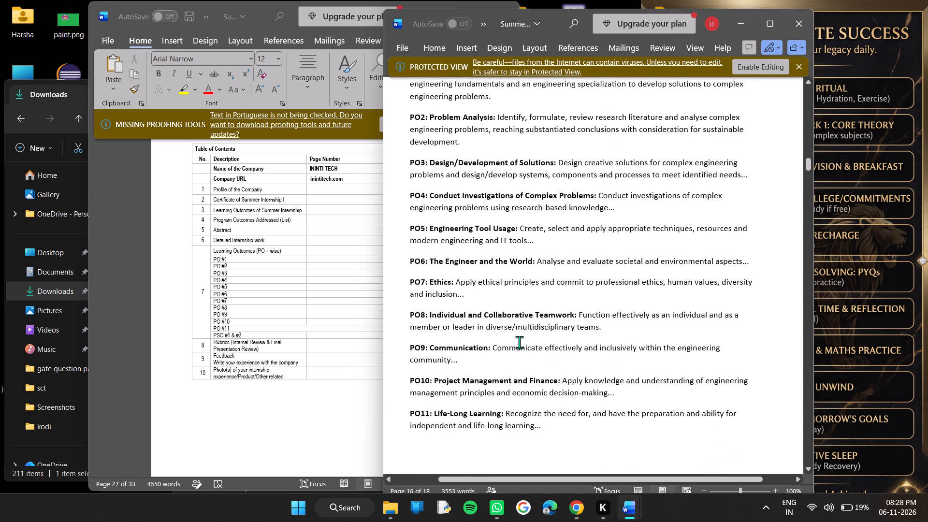
{"action": "scroll", "coordinate": [519, 342], "scroll_direction": "down", "scroll_amount": 1}
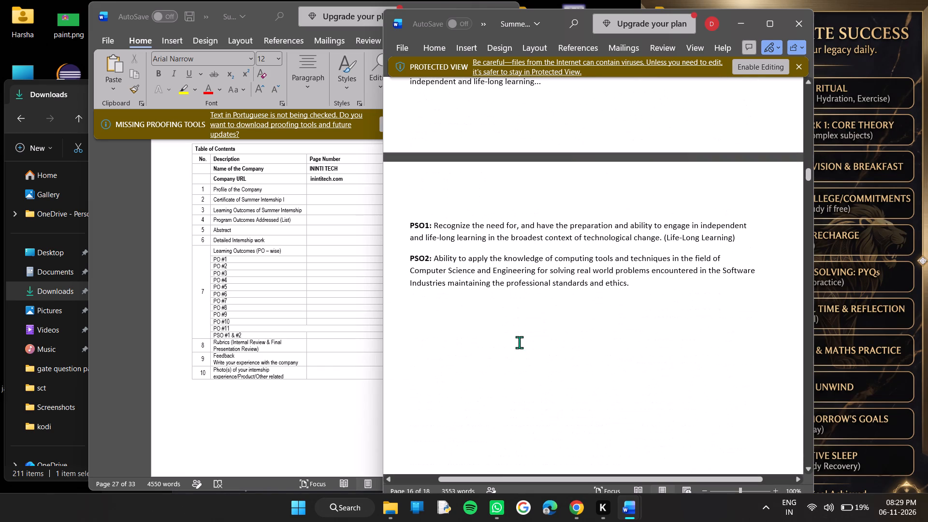
{"action": "scroll", "coordinate": [519, 342], "scroll_direction": "down", "scroll_amount": 2}
{"action": "scroll", "coordinate": [519, 342], "scroll_direction": "up", "scroll_amount": 1}
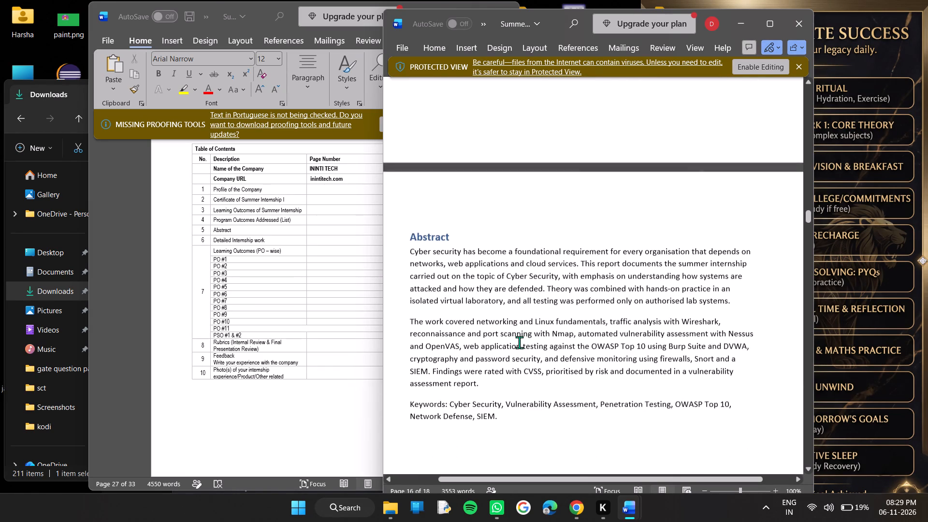
{"action": "scroll", "coordinate": [519, 342], "scroll_direction": "up", "scroll_amount": 1}
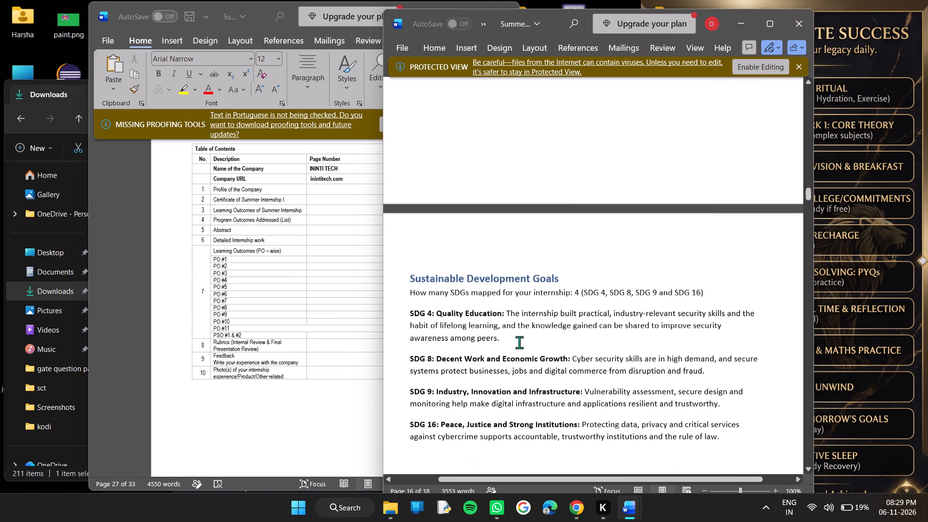
{"action": "scroll", "coordinate": [519, 342], "scroll_direction": "up", "scroll_amount": 1}
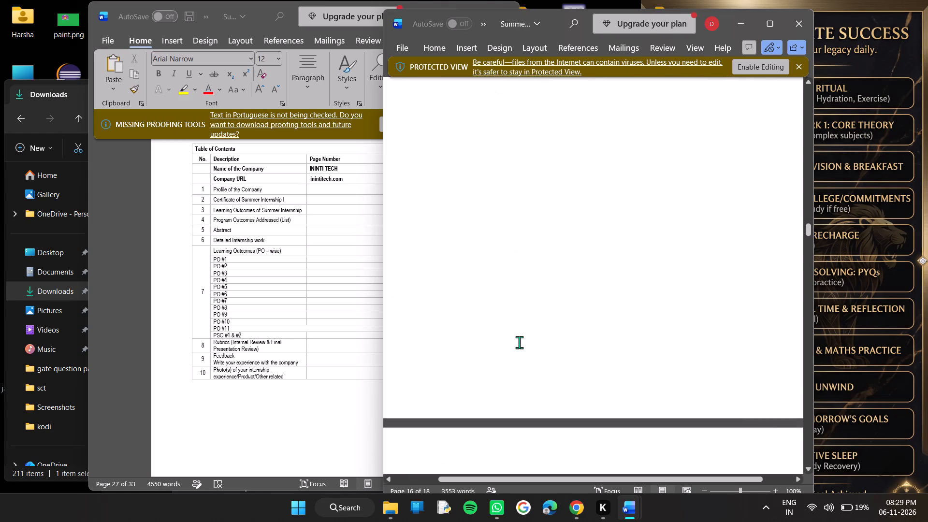
{"action": "scroll", "coordinate": [519, 342], "scroll_direction": "up", "scroll_amount": 2}
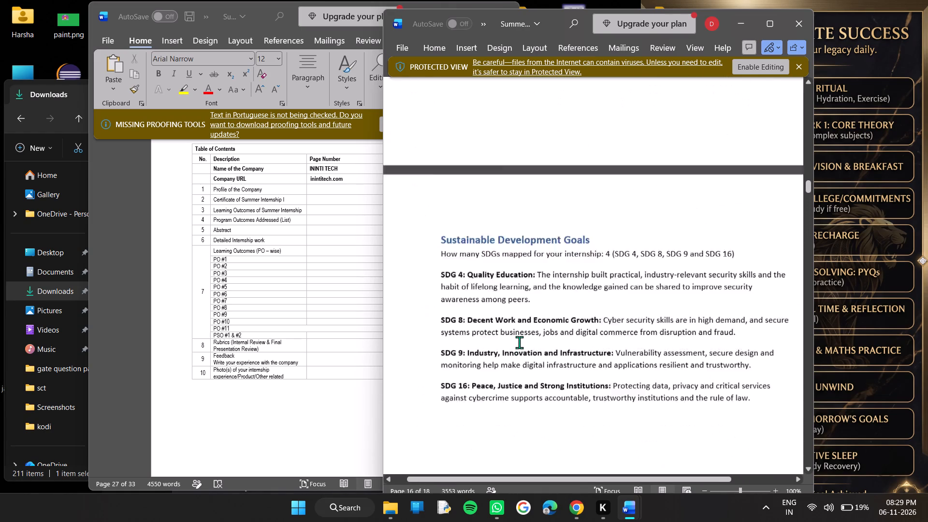
{"action": "scroll", "coordinate": [519, 342], "scroll_direction": "up", "scroll_amount": 1}
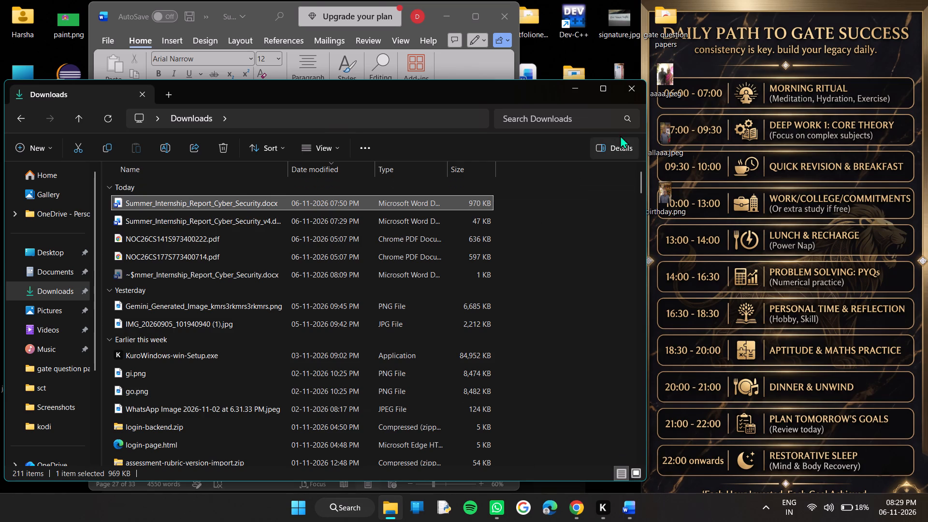
{"action": "left_click", "coordinate": [634, 93]}
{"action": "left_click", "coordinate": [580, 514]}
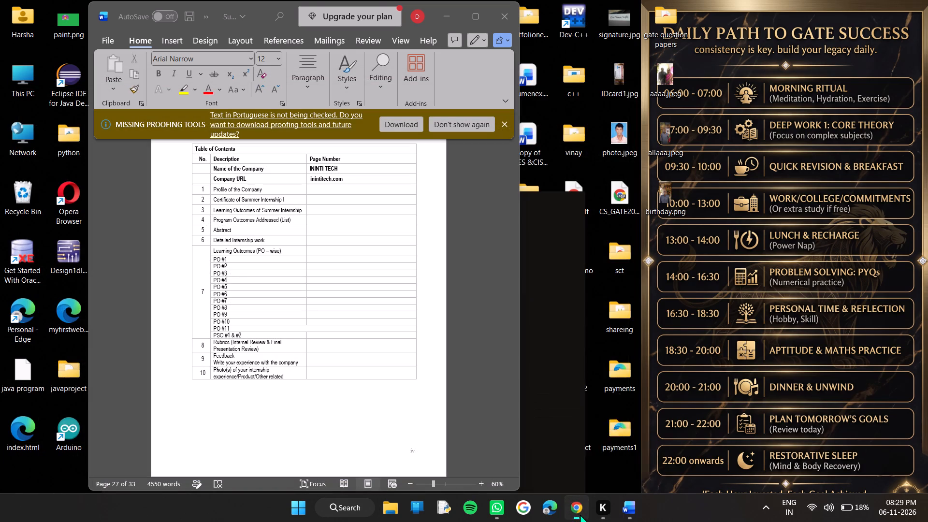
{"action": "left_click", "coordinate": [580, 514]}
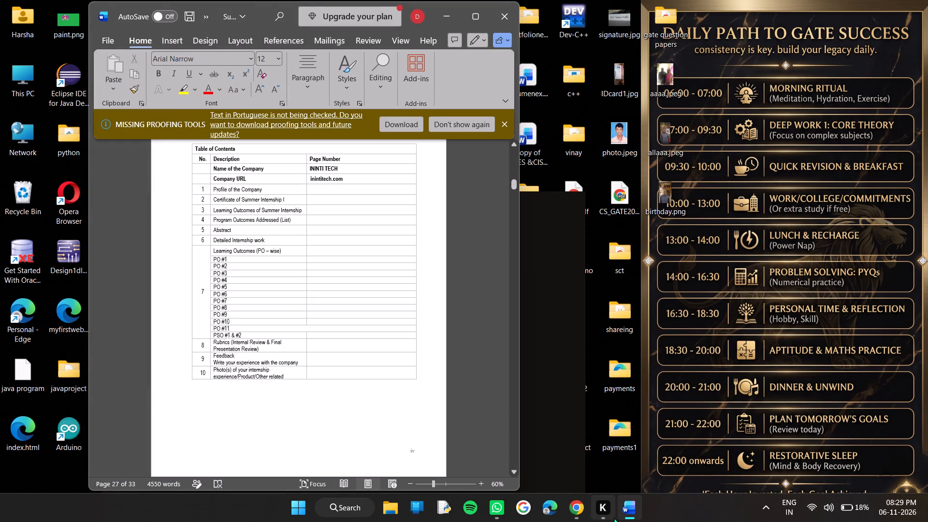
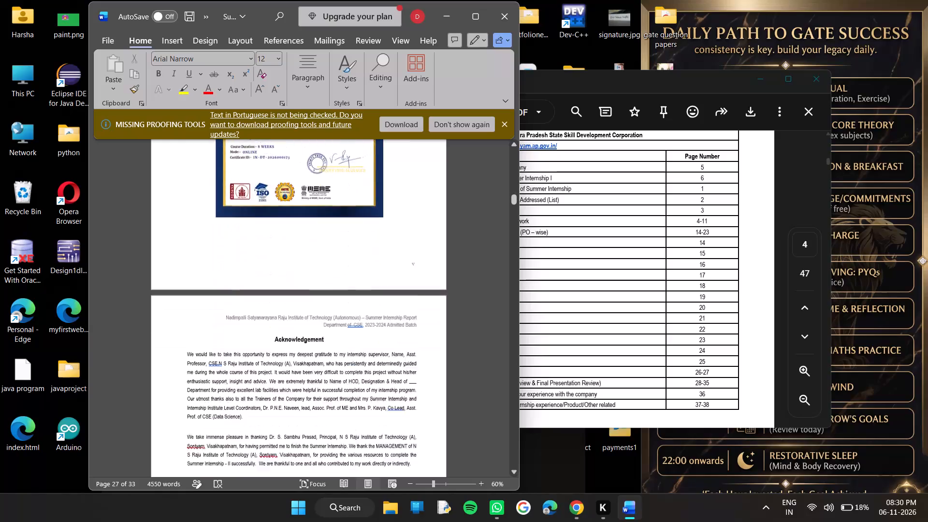
Enter page number v for Certificate of Summer Internship I in the report's table of contents.
{"action": "scroll", "coordinate": [281, 459], "scroll_direction": "right", "scroll_amount": 1}
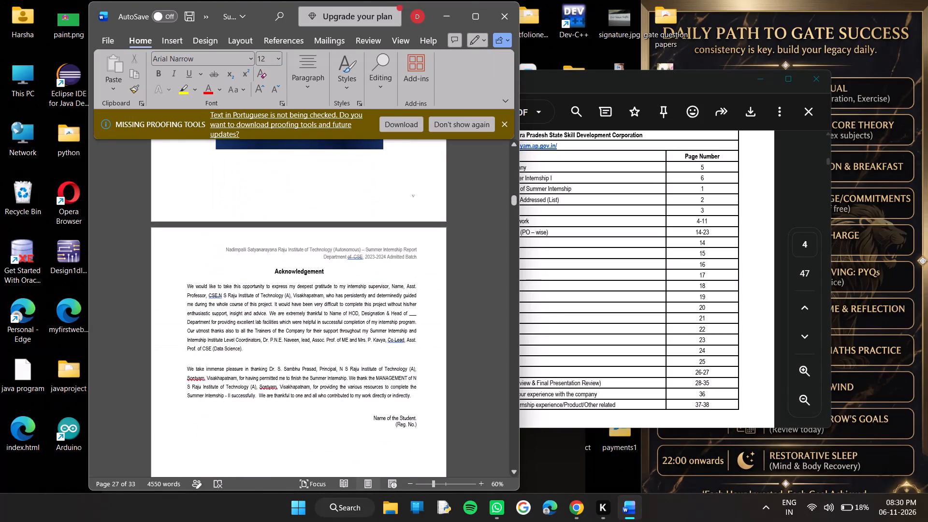
{"action": "scroll", "coordinate": [281, 459], "scroll_direction": "right", "scroll_amount": 1}
{"action": "scroll", "coordinate": [281, 459], "scroll_direction": "up", "scroll_amount": 1}
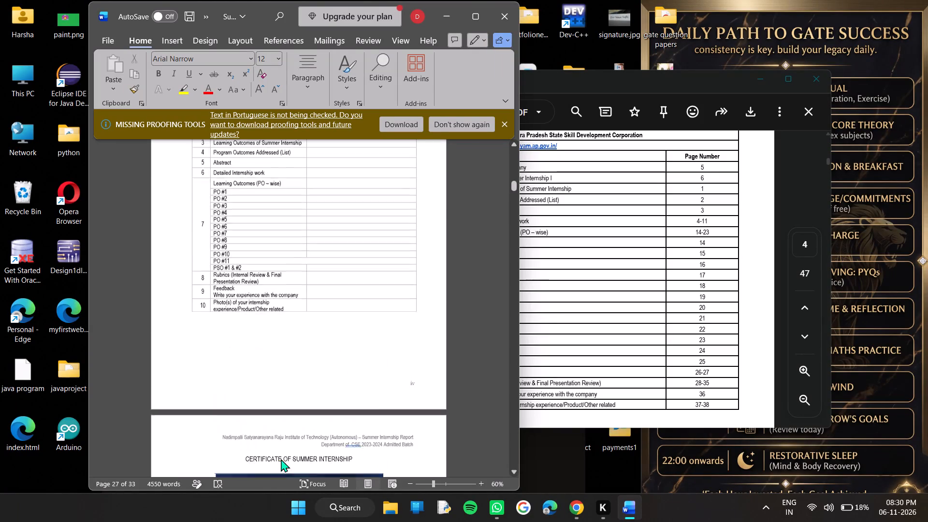
{"action": "scroll", "coordinate": [281, 459], "scroll_direction": "up", "scroll_amount": 1}
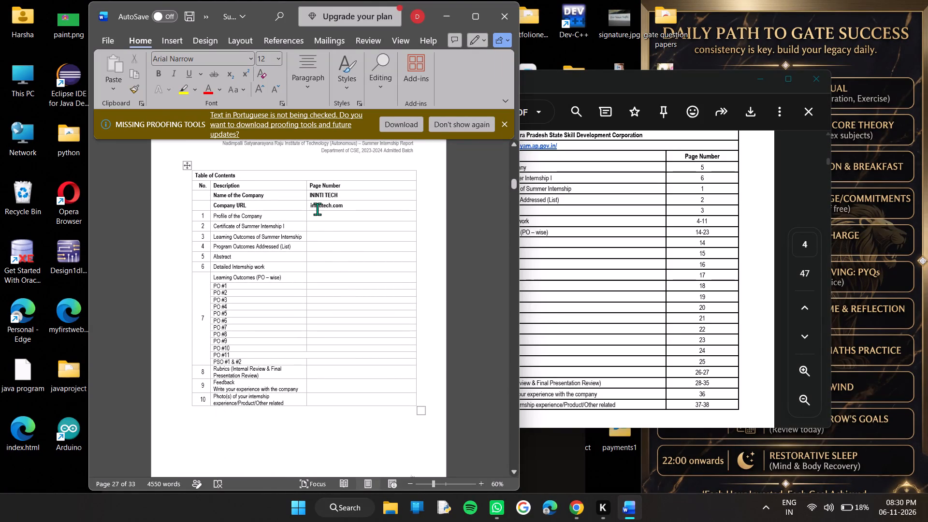
{"action": "left_click", "coordinate": [323, 231]}
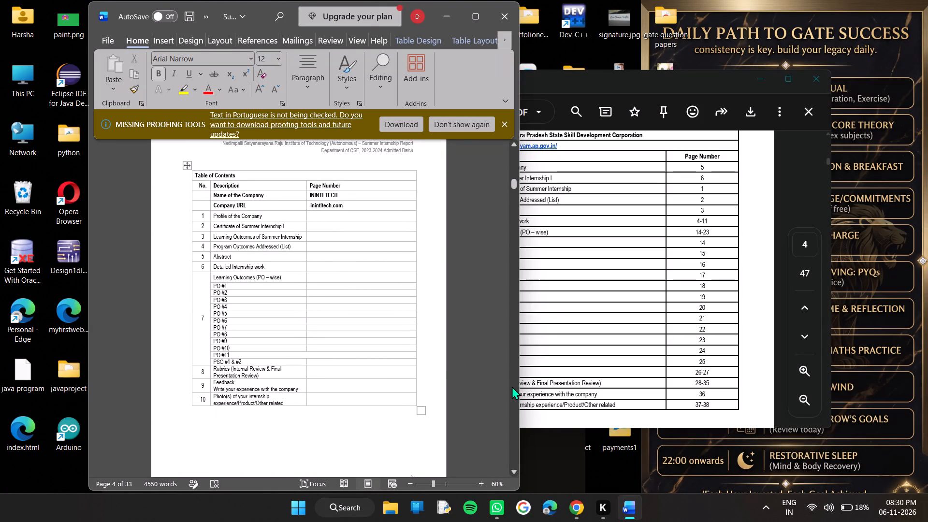
{"action": "scroll", "coordinate": [482, 391], "scroll_direction": "down", "scroll_amount": 1}
{"action": "scroll", "coordinate": [482, 391], "scroll_direction": "up", "scroll_amount": 1}
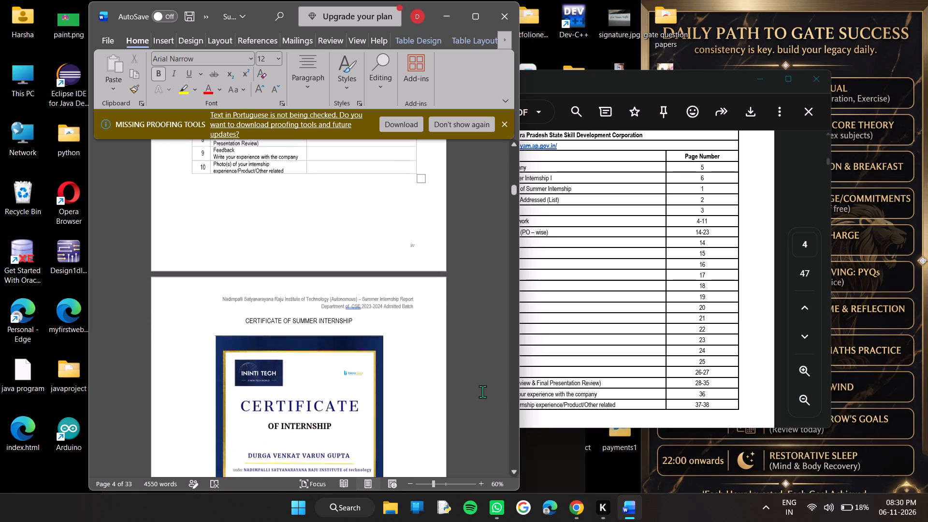
{"action": "scroll", "coordinate": [482, 391], "scroll_direction": "up", "scroll_amount": 1}
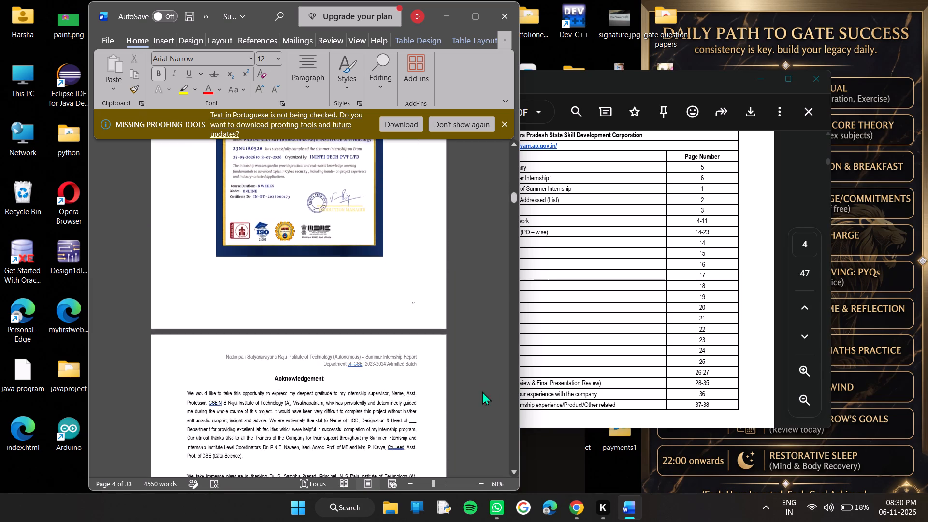
{"action": "scroll", "coordinate": [482, 391], "scroll_direction": "up", "scroll_amount": 1}
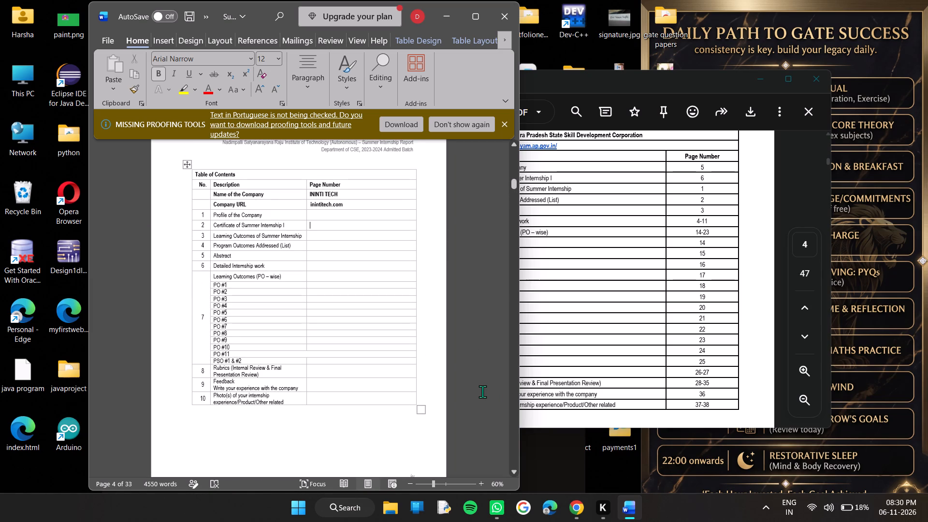
{"action": "key", "text": "v"}
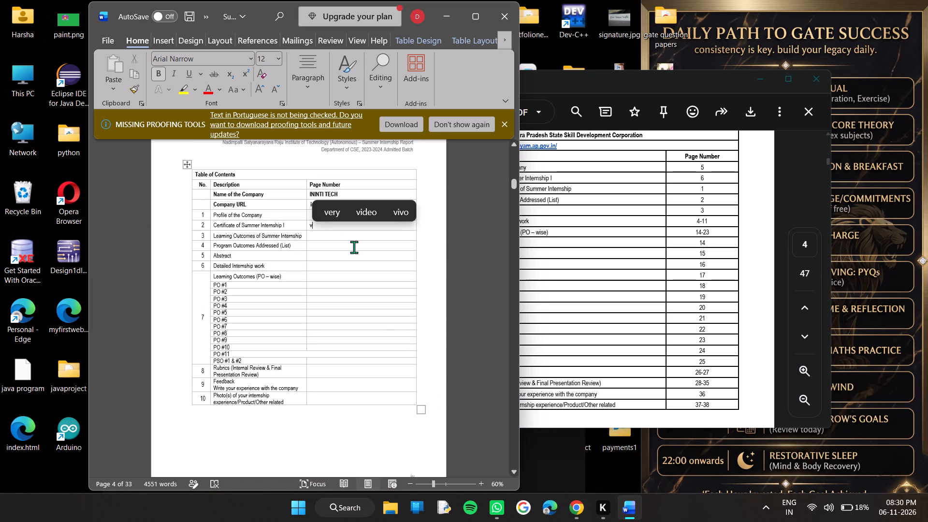
Find the Learning Outcomes of Summer Internship page and enter vii as its page number in the table of contents.
{"action": "left_click", "coordinate": [332, 232]}
{"action": "scroll", "coordinate": [468, 353], "scroll_direction": "down", "scroll_amount": 4}
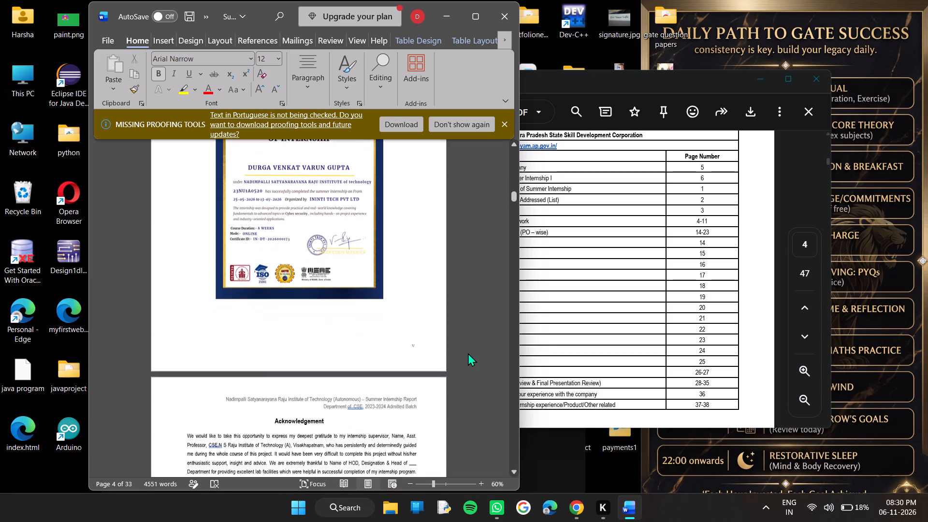
{"action": "scroll", "coordinate": [468, 353], "scroll_direction": "down", "scroll_amount": 2}
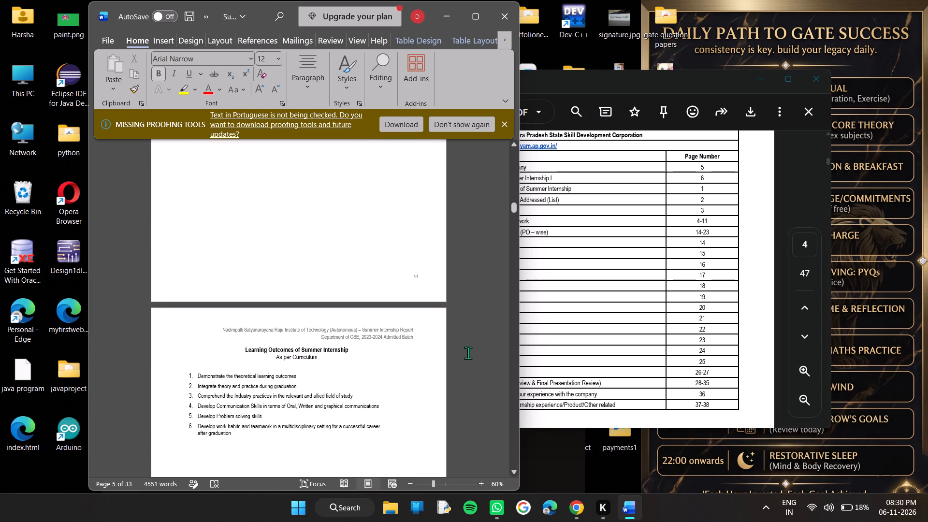
{"action": "scroll", "coordinate": [468, 353], "scroll_direction": "up", "scroll_amount": 2}
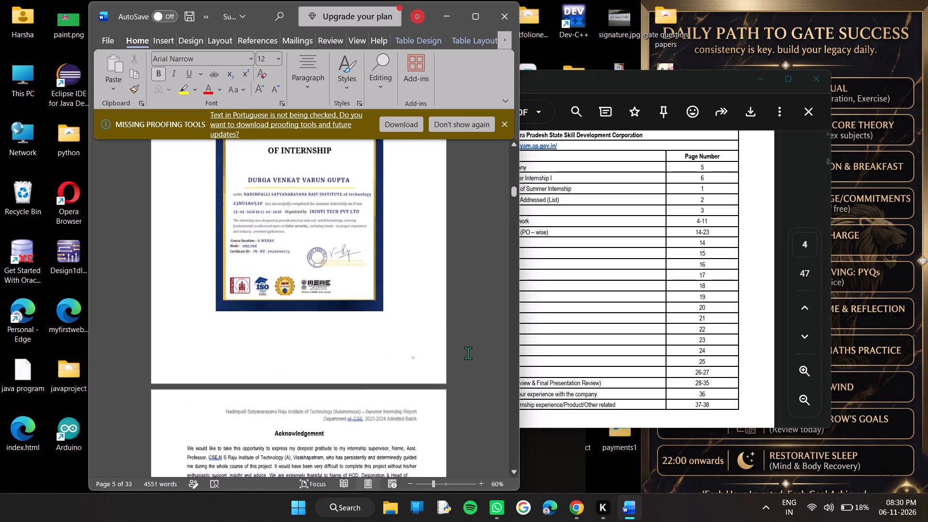
{"action": "scroll", "coordinate": [468, 353], "scroll_direction": "up", "scroll_amount": 2}
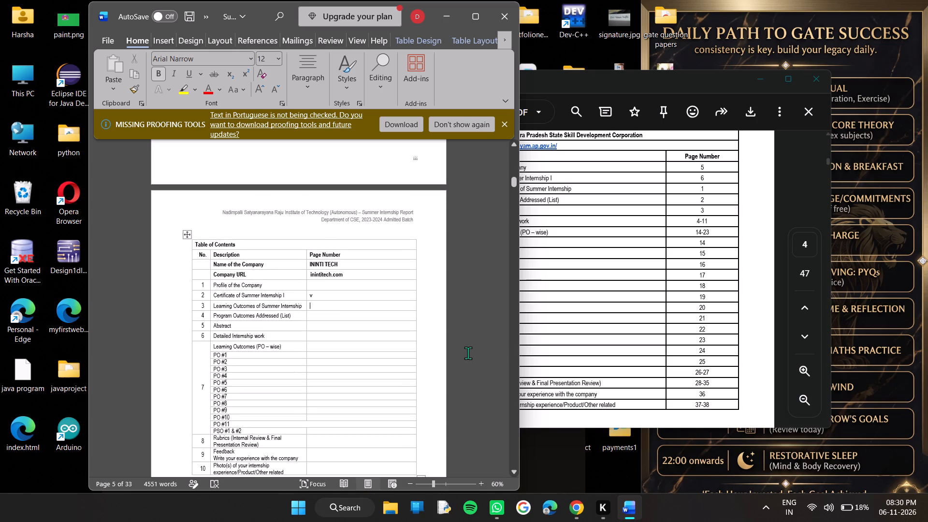
{"action": "key", "text": "v"}
{"action": "type", "text": "ii"}
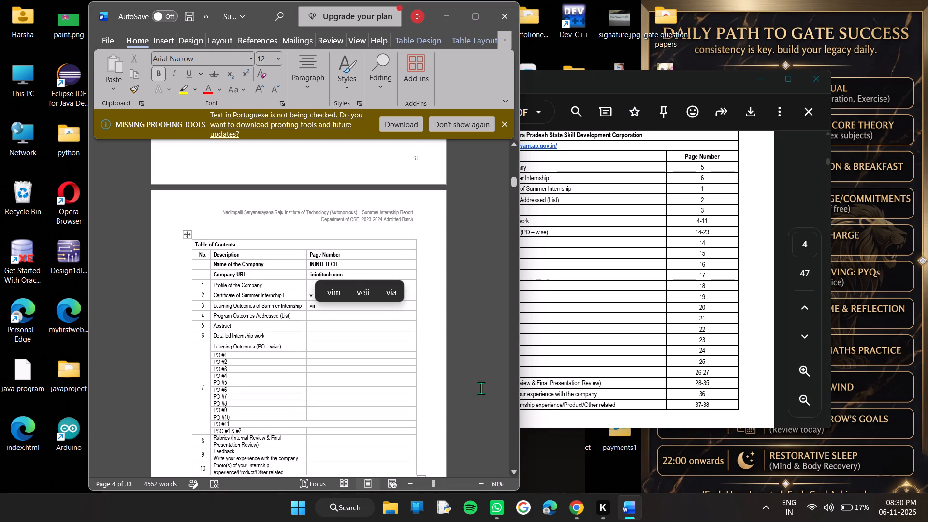
Locate the List of Program Outcomes page and enter 2 for Program Outcomes Addressed (List) in the table of contents.
{"action": "scroll", "coordinate": [481, 388], "scroll_direction": "down", "scroll_amount": 1}
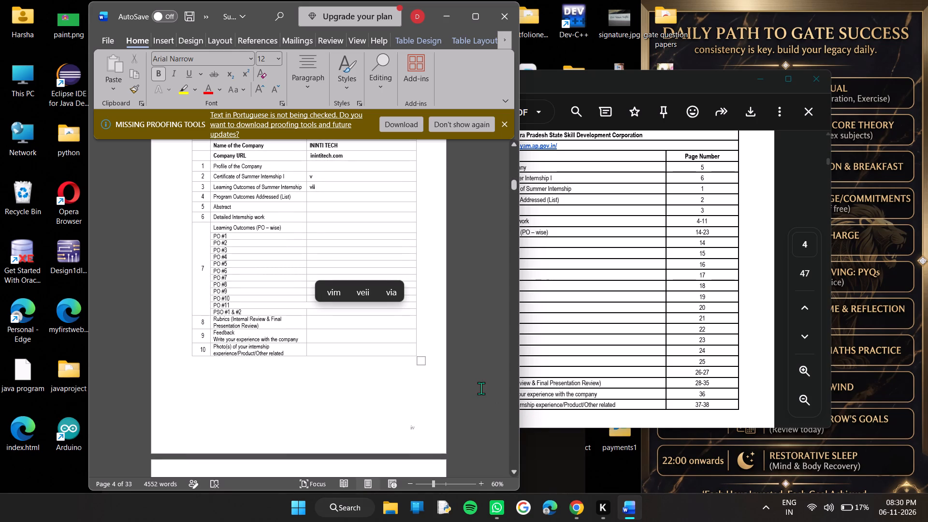
{"action": "scroll", "coordinate": [481, 388], "scroll_direction": "down", "scroll_amount": 6}
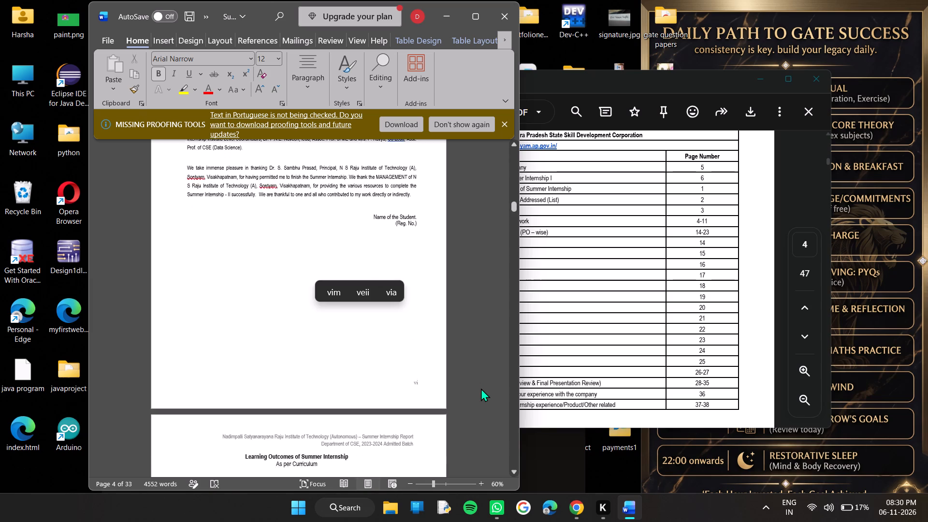
{"action": "scroll", "coordinate": [481, 388], "scroll_direction": "down", "scroll_amount": 2}
{"action": "scroll", "coordinate": [481, 388], "scroll_direction": "up", "scroll_amount": 1}
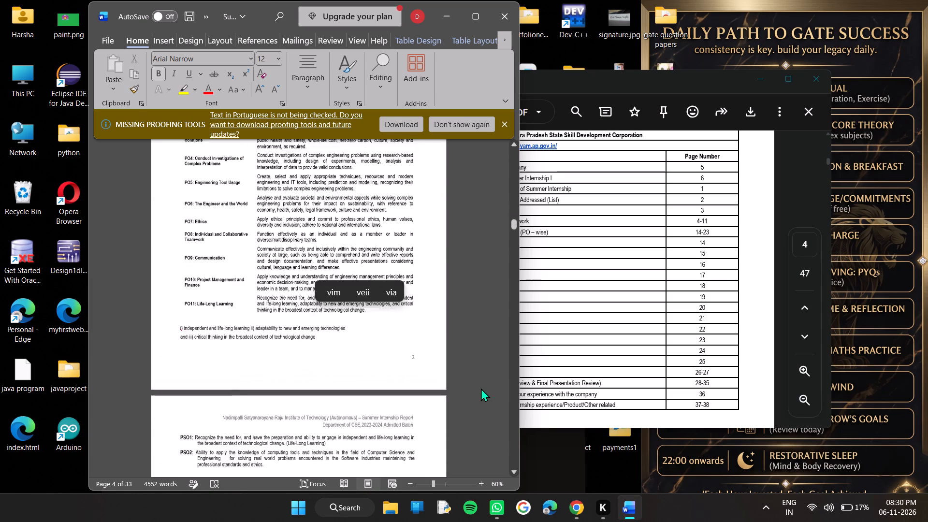
{"action": "scroll", "coordinate": [481, 388], "scroll_direction": "up", "scroll_amount": 1}
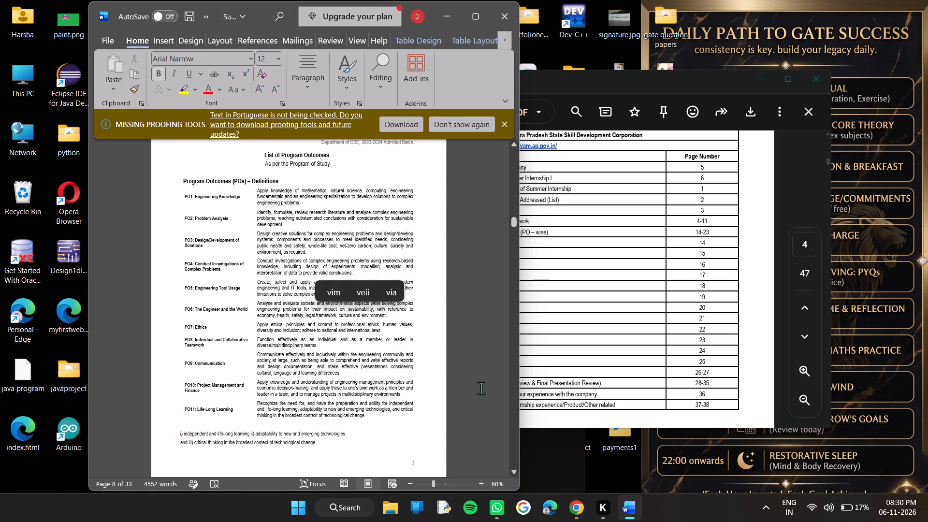
{"action": "scroll", "coordinate": [481, 388], "scroll_direction": "up", "scroll_amount": 5}
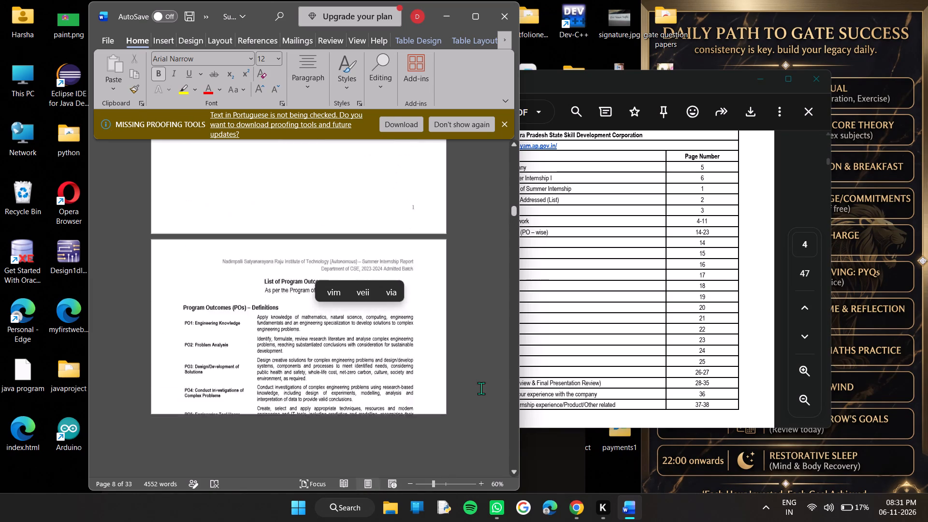
{"action": "scroll", "coordinate": [481, 388], "scroll_direction": "up", "scroll_amount": 2}
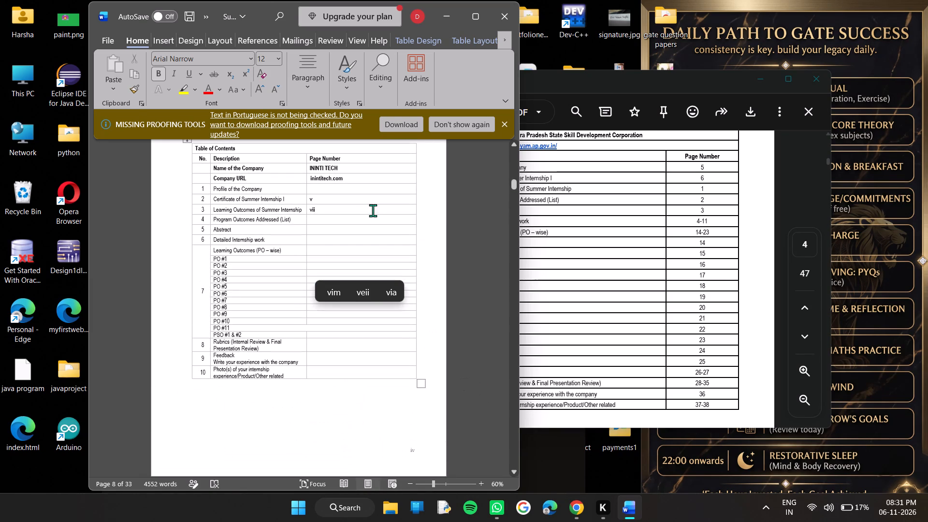
{"action": "left_click", "coordinate": [321, 221]}
{"action": "key", "text": "2"}
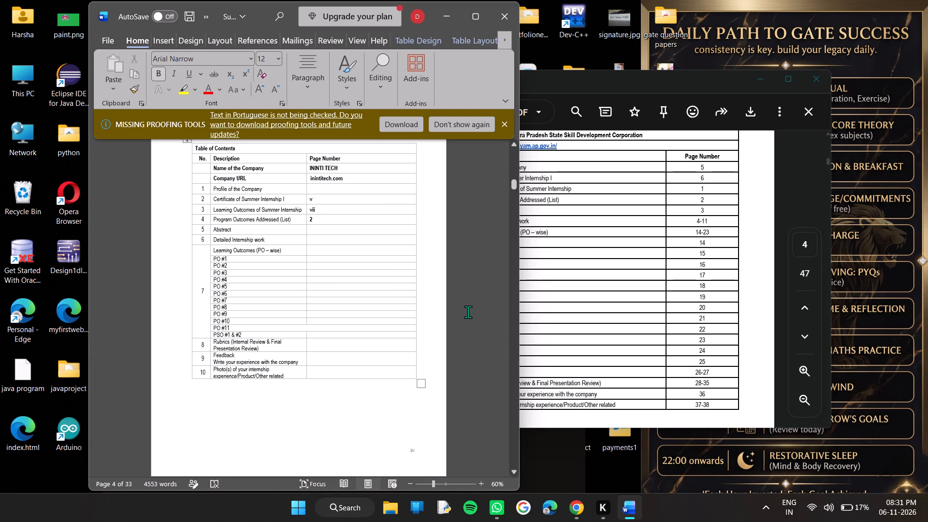
Locate the Abstract page in the report and enter 6 as its page number in the table of contents.
{"action": "scroll", "coordinate": [468, 312], "scroll_direction": "down", "scroll_amount": 4}
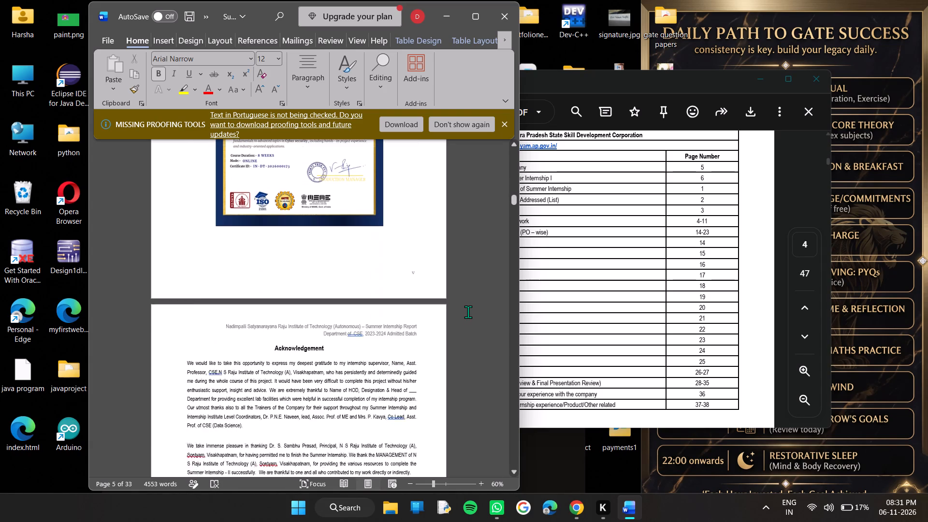
{"action": "scroll", "coordinate": [468, 312], "scroll_direction": "down", "scroll_amount": 3}
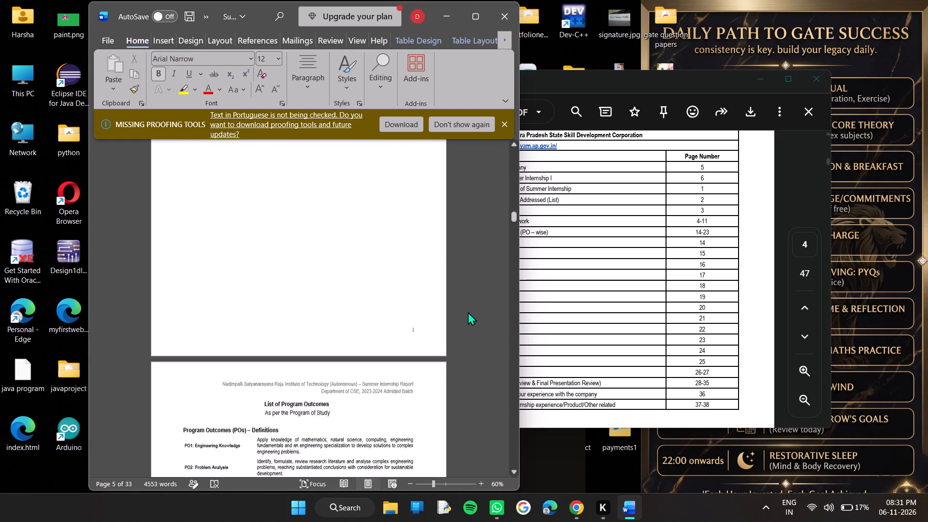
{"action": "scroll", "coordinate": [468, 312], "scroll_direction": "down", "scroll_amount": 4}
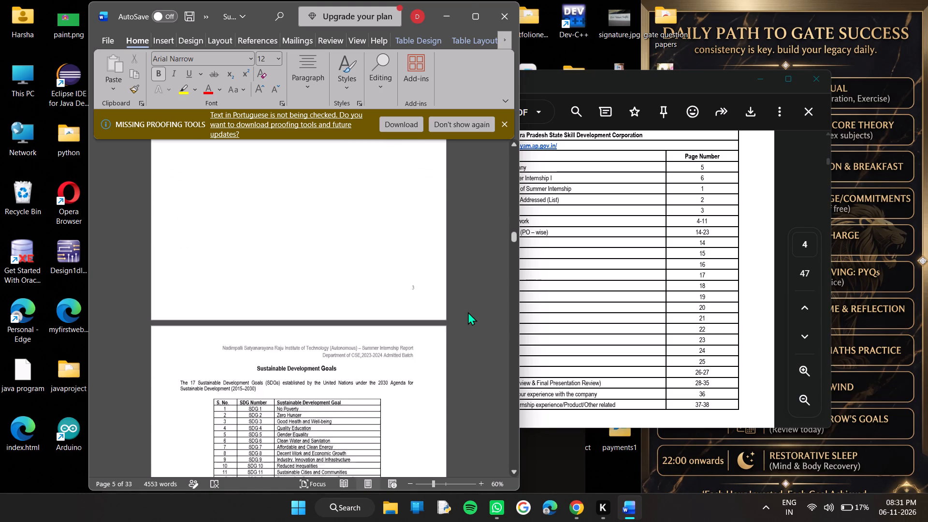
{"action": "scroll", "coordinate": [468, 312], "scroll_direction": "down", "scroll_amount": 3}
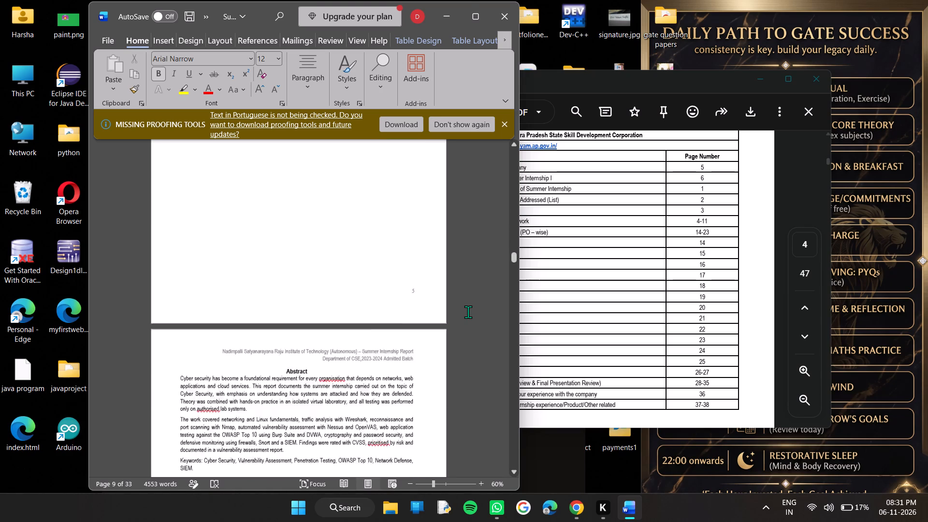
{"action": "scroll", "coordinate": [468, 312], "scroll_direction": "down", "scroll_amount": 2}
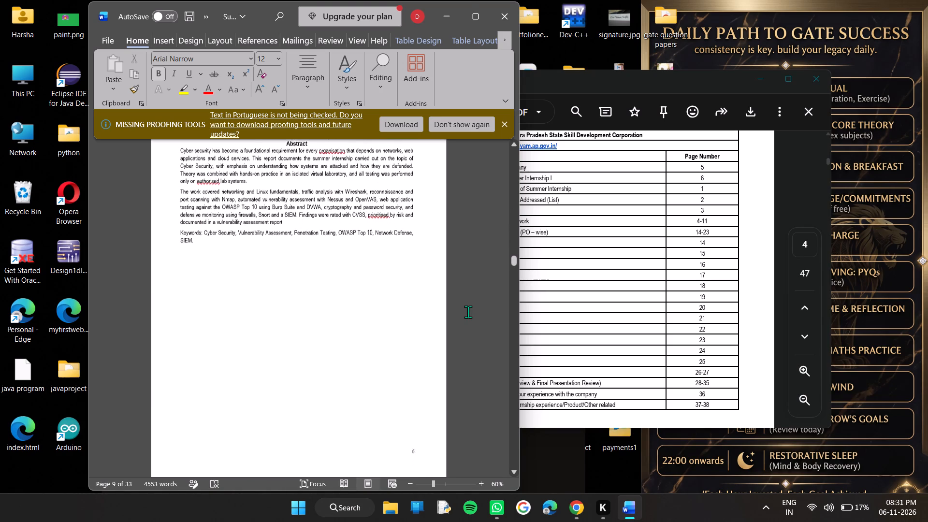
{"action": "scroll", "coordinate": [468, 312], "scroll_direction": "down", "scroll_amount": 1}
{"action": "scroll", "coordinate": [468, 312], "scroll_direction": "up", "scroll_amount": 10}
{"action": "scroll", "coordinate": [468, 312], "scroll_direction": "down", "scroll_amount": 1}
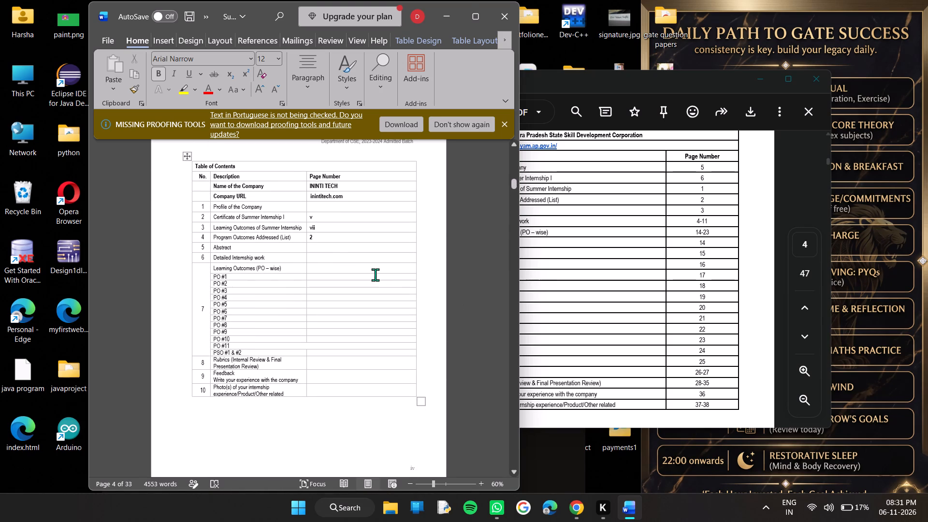
{"action": "left_click", "coordinate": [319, 247]}
{"action": "key", "text": "6"}
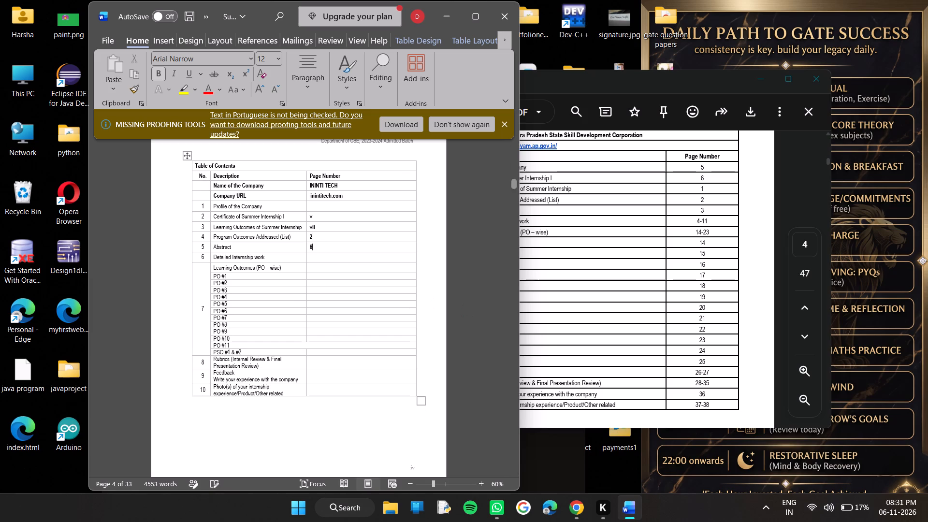
Locate where Detailed Internship Work begins and enter 7 as its page number in the table of contents.
{"action": "left_click", "coordinate": [319, 255]}
{"action": "scroll", "coordinate": [480, 422], "scroll_direction": "down", "scroll_amount": 7}
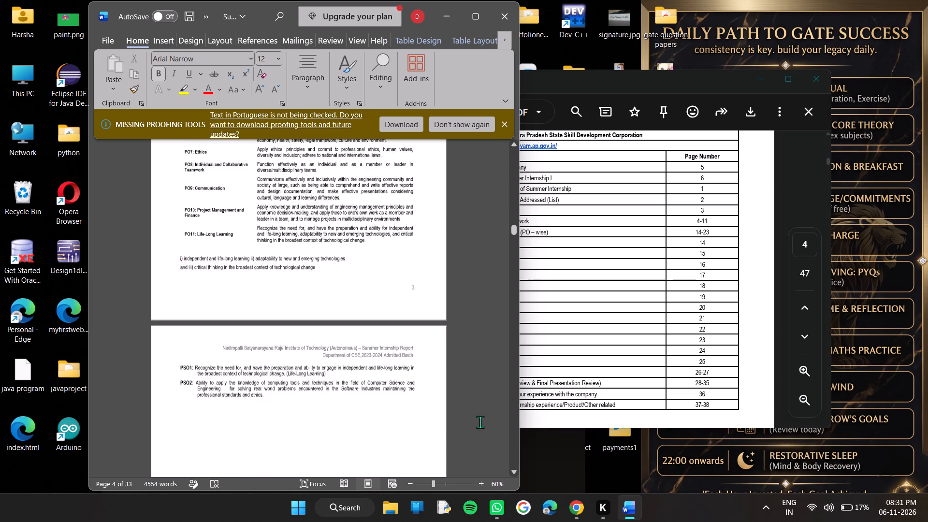
{"action": "scroll", "coordinate": [480, 422], "scroll_direction": "down", "scroll_amount": 1}
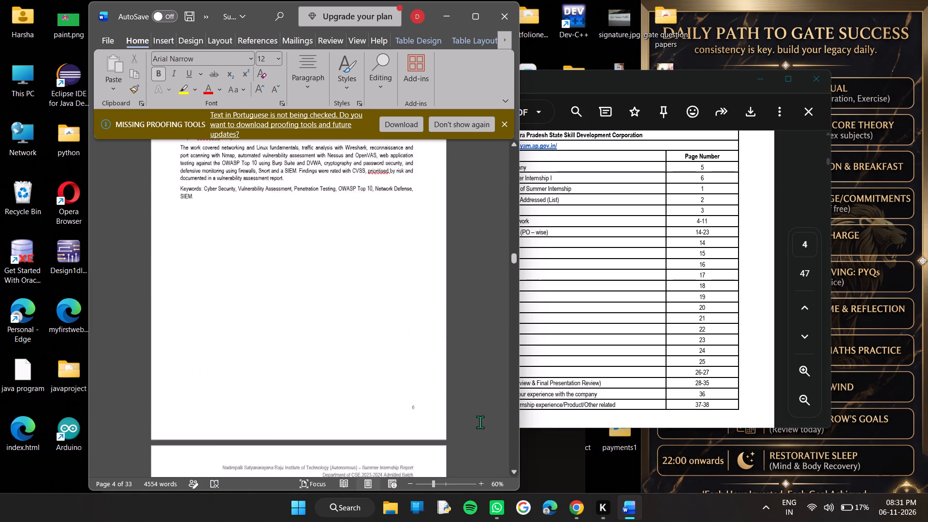
{"action": "scroll", "coordinate": [480, 422], "scroll_direction": "down", "scroll_amount": 1}
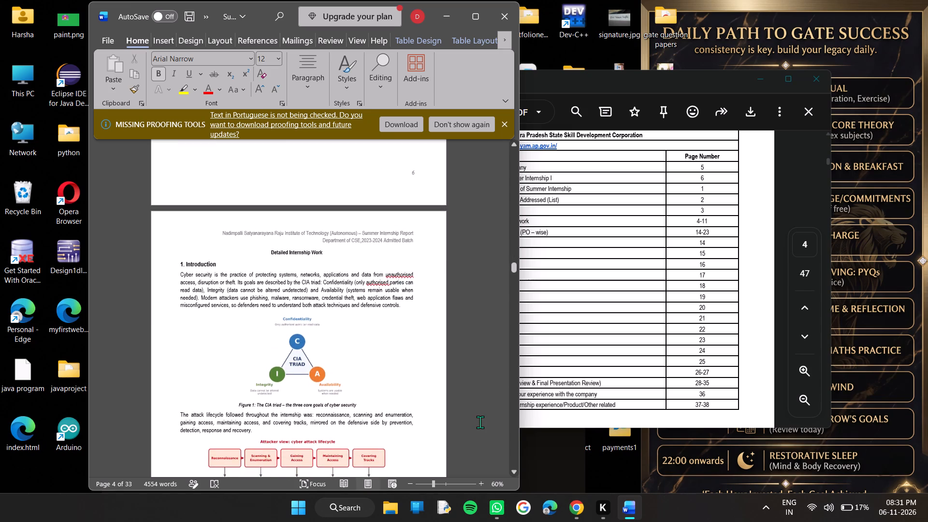
{"action": "scroll", "coordinate": [480, 422], "scroll_direction": "down", "scroll_amount": 1}
{"action": "scroll", "coordinate": [467, 347], "scroll_direction": "up", "scroll_amount": 12}
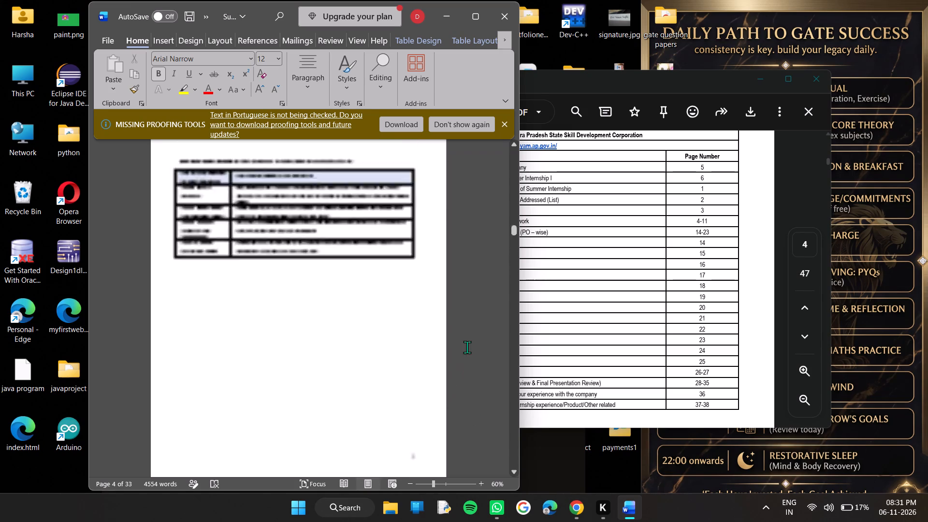
{"action": "scroll", "coordinate": [348, 279], "scroll_direction": "down", "scroll_amount": 1}
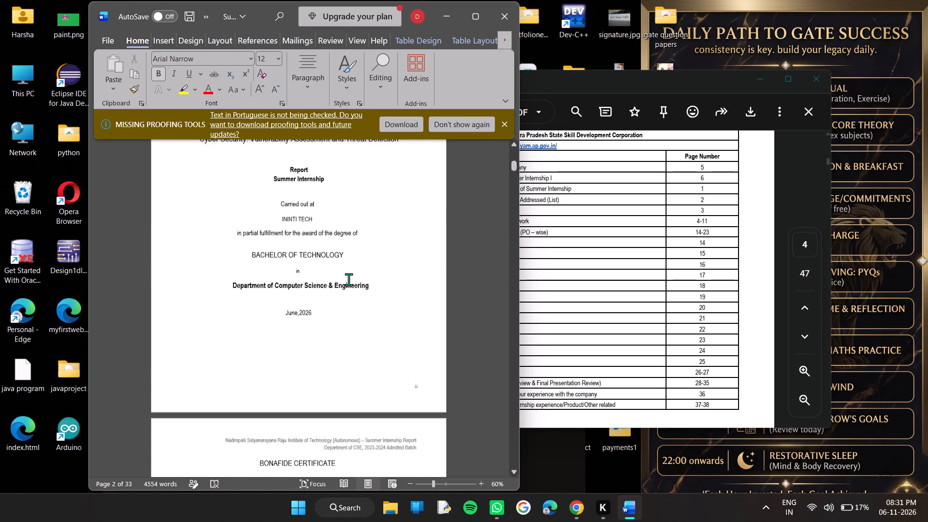
{"action": "scroll", "coordinate": [348, 279], "scroll_direction": "down", "scroll_amount": 1}
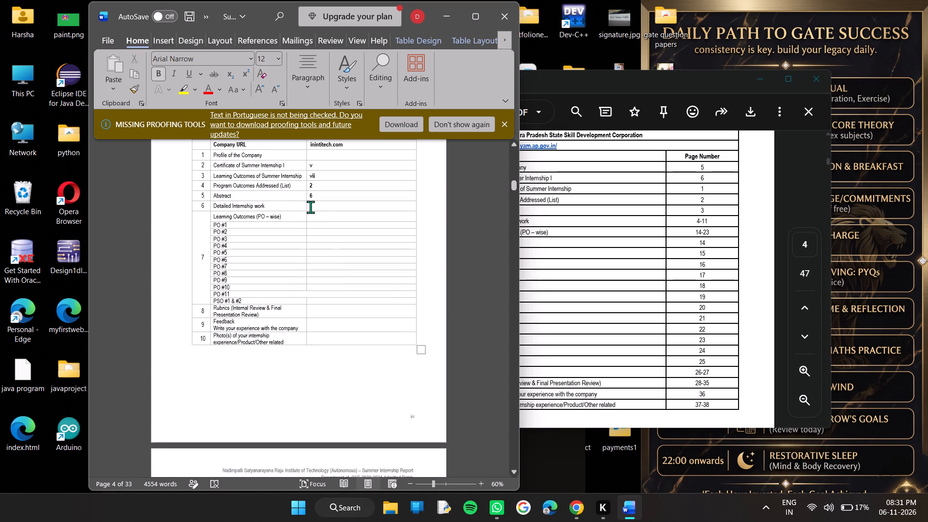
{"action": "key", "text": "7"}
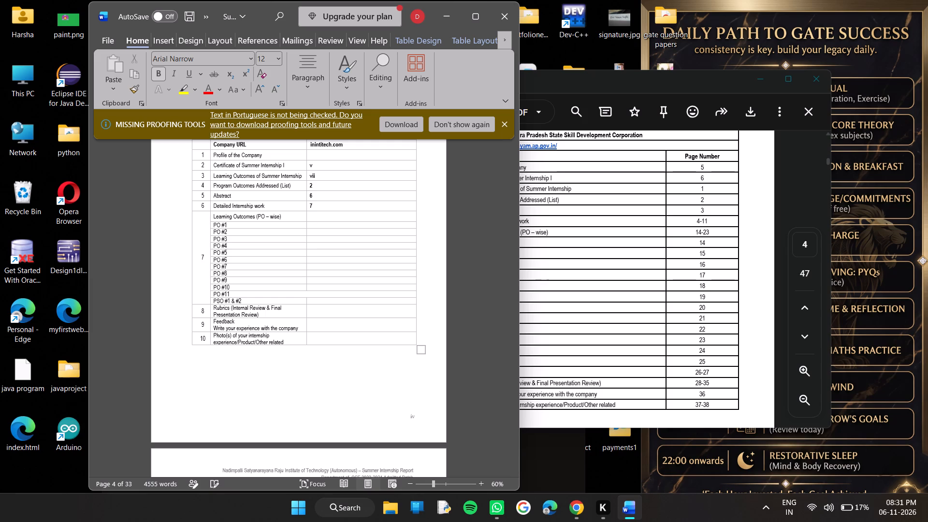
Locate the PO#1 Learning Outcomes page in the report and enter 14 as the PO #1 page number in the table of contents.
{"action": "left_click", "coordinate": [324, 217]}
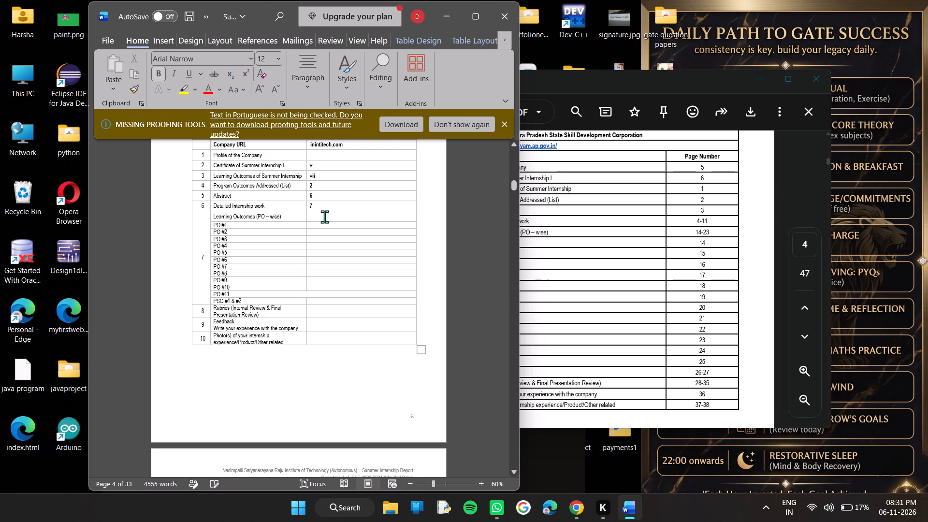
{"action": "left_click", "coordinate": [325, 224]}
{"action": "scroll", "coordinate": [471, 309], "scroll_direction": "down", "scroll_amount": 7}
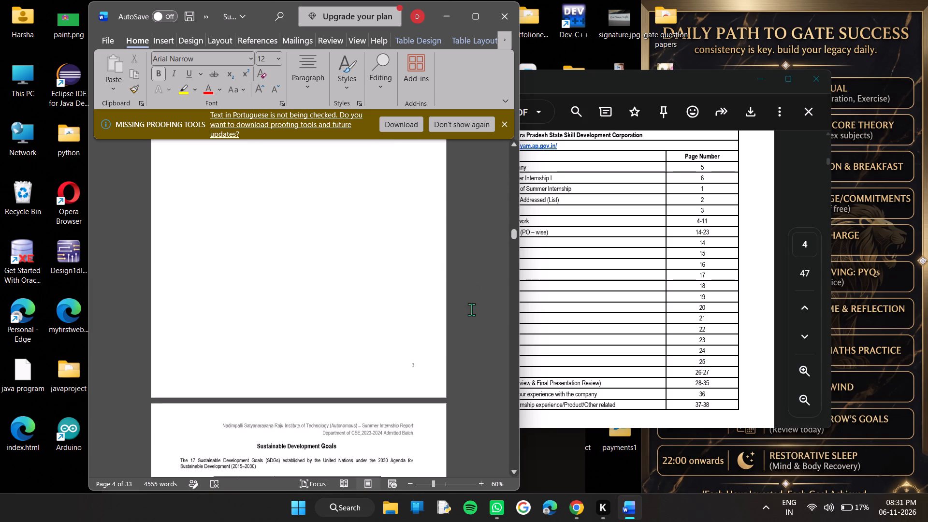
{"action": "scroll", "coordinate": [471, 309], "scroll_direction": "down", "scroll_amount": 6}
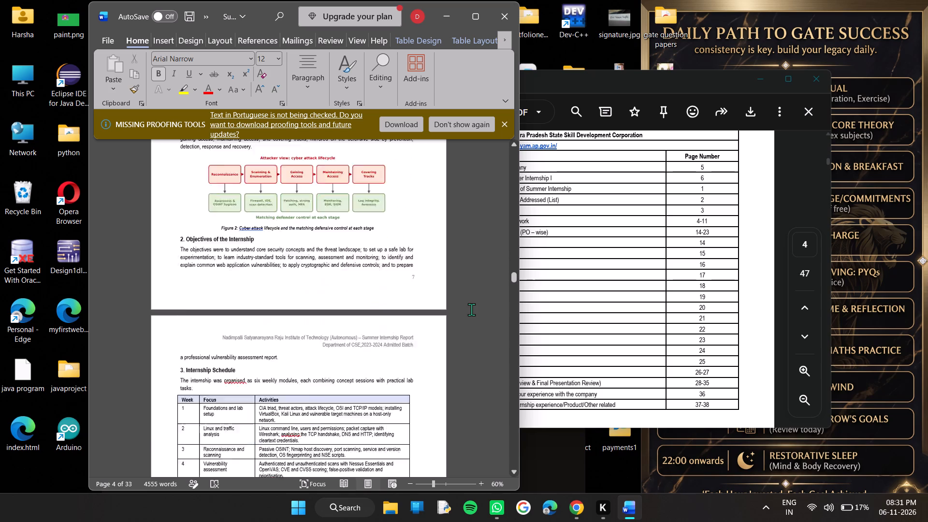
{"action": "scroll", "coordinate": [471, 309], "scroll_direction": "down", "scroll_amount": 5}
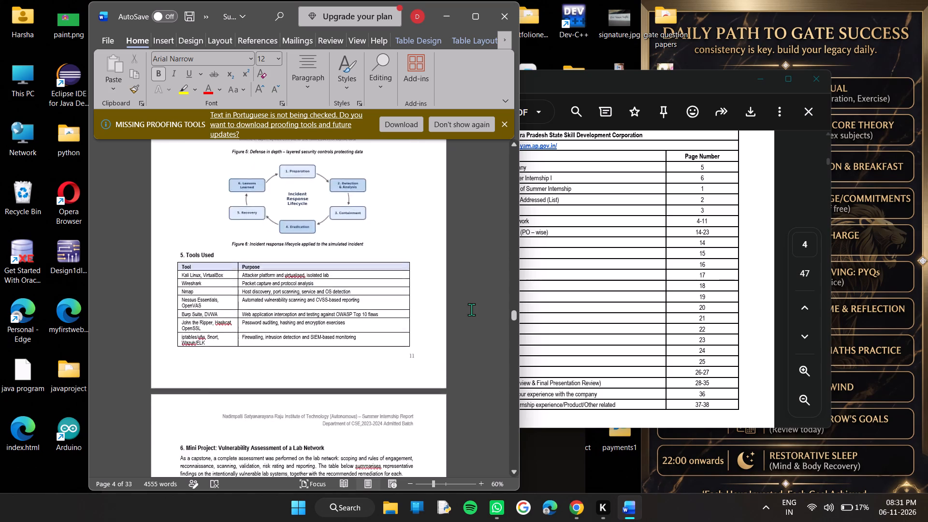
{"action": "scroll", "coordinate": [471, 309], "scroll_direction": "down", "scroll_amount": 4}
{"action": "scroll", "coordinate": [471, 309], "scroll_direction": "up", "scroll_amount": 2}
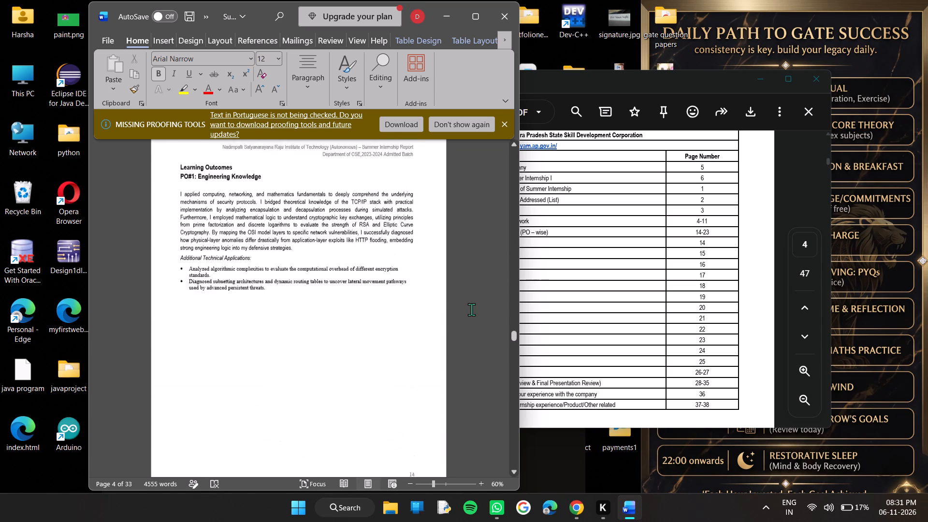
{"action": "scroll", "coordinate": [471, 309], "scroll_direction": "up", "scroll_amount": 6}
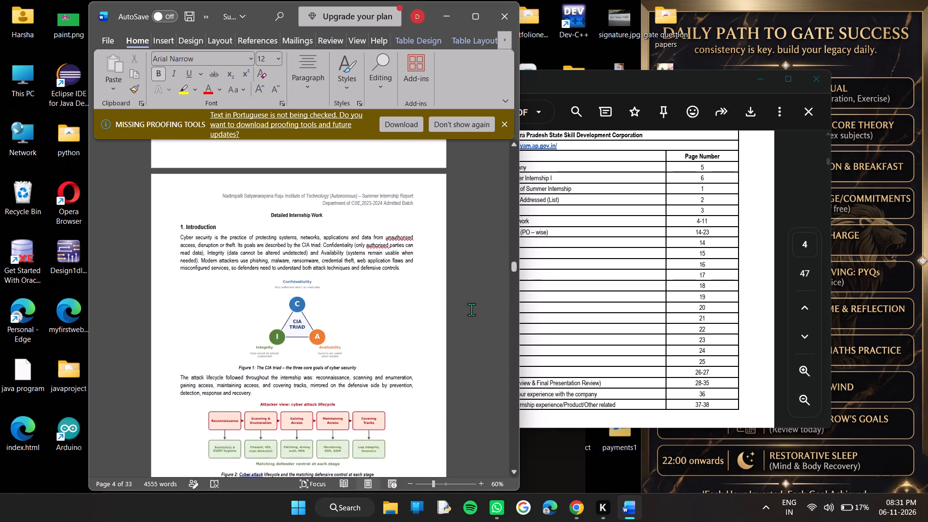
{"action": "scroll", "coordinate": [471, 309], "scroll_direction": "up", "scroll_amount": 8}
{"action": "scroll", "coordinate": [471, 309], "scroll_direction": "down", "scroll_amount": 2}
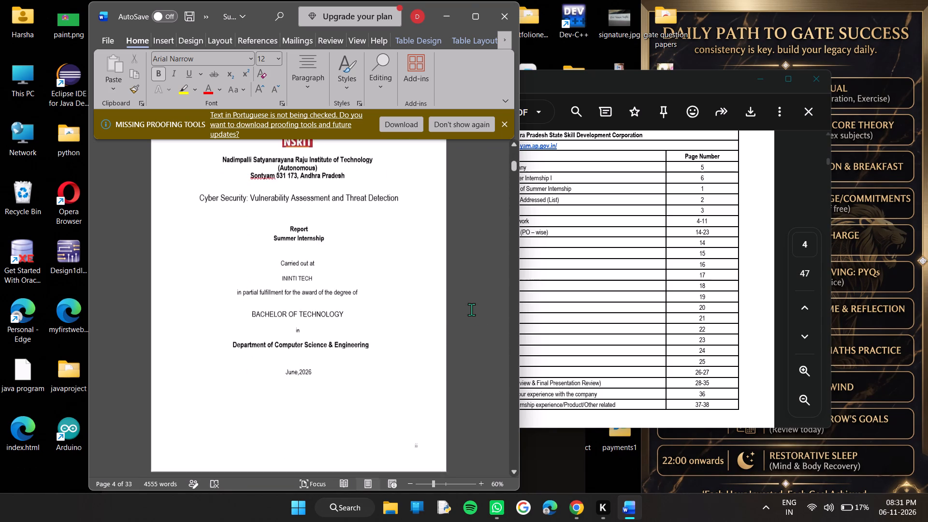
{"action": "scroll", "coordinate": [471, 309], "scroll_direction": "down", "scroll_amount": 4}
{"action": "scroll", "coordinate": [471, 309], "scroll_direction": "up", "scroll_amount": 1}
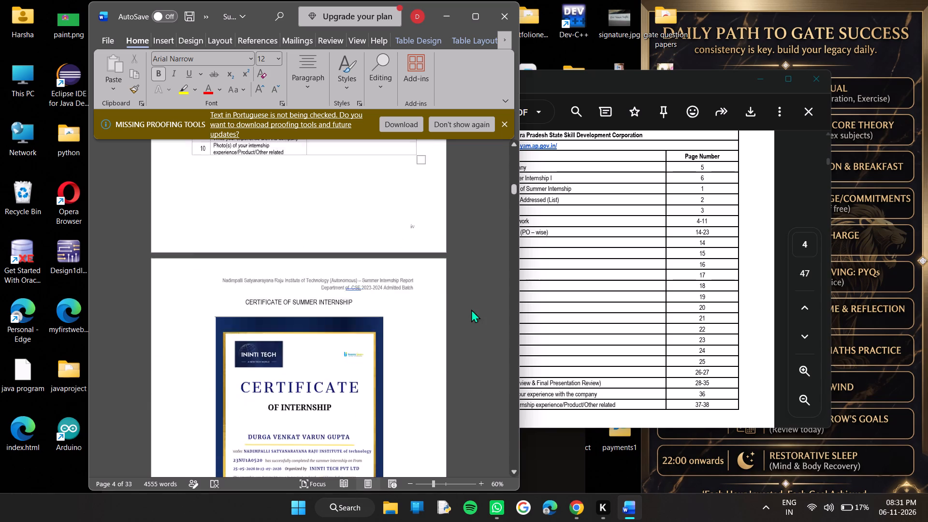
{"action": "scroll", "coordinate": [471, 309], "scroll_direction": "up", "scroll_amount": 1}
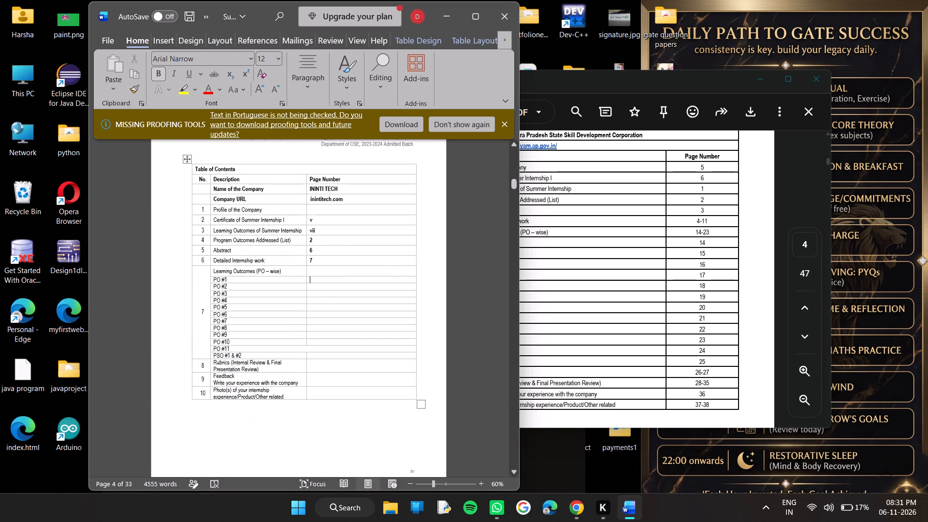
{"action": "type", "text": "14"}
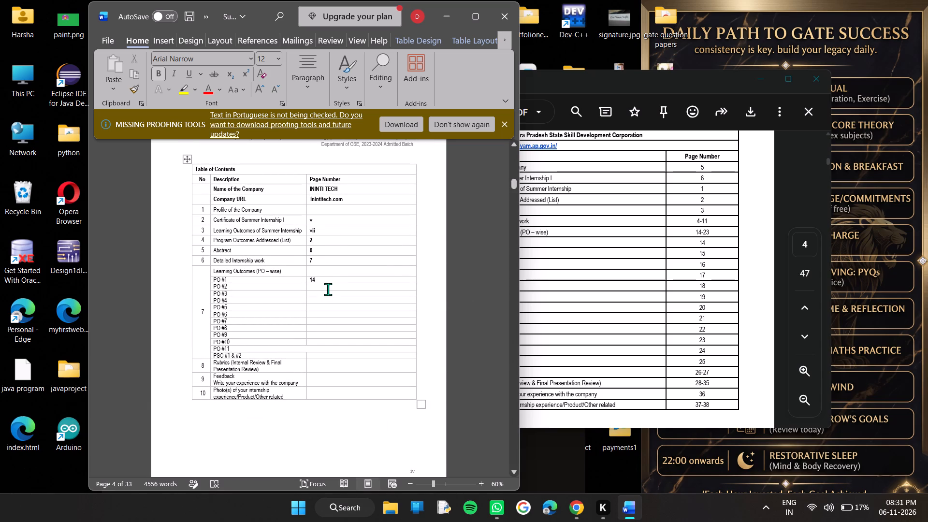
Enter page numbers 15, 16, 17 and 18 for PO #2 through PO #5 in the table of contents.
{"action": "left_click", "coordinate": [321, 285]}
{"action": "type", "text": "15"}
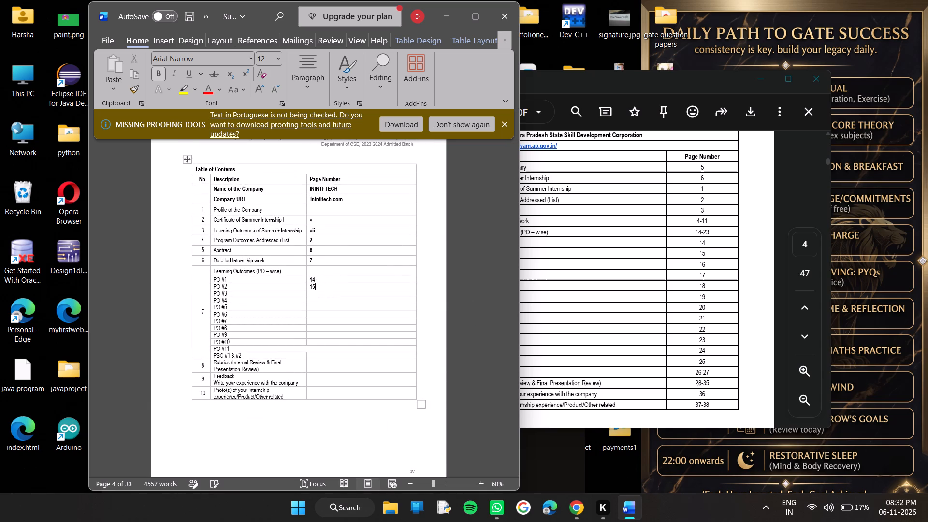
{"action": "left_click", "coordinate": [322, 295]}
{"action": "key", "text": "1"}
{"action": "key", "text": "6"}
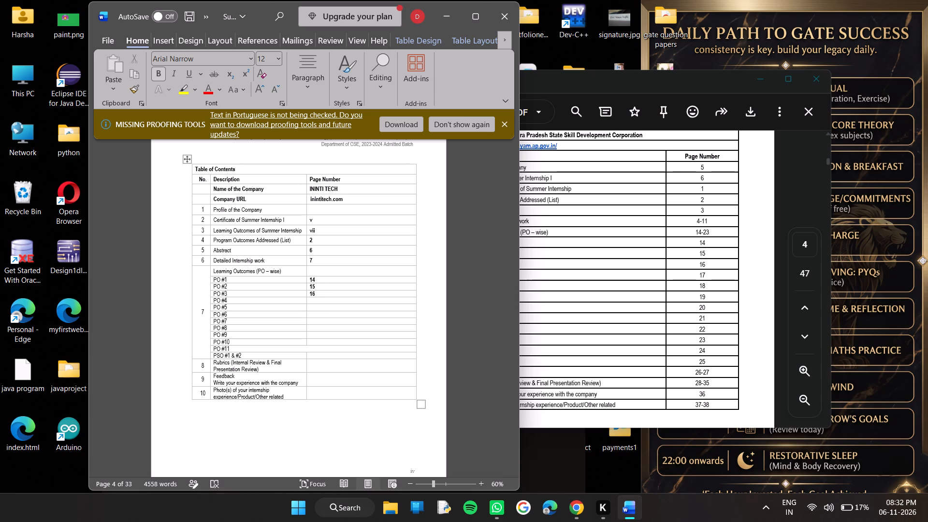
{"action": "left_click", "coordinate": [322, 304]}
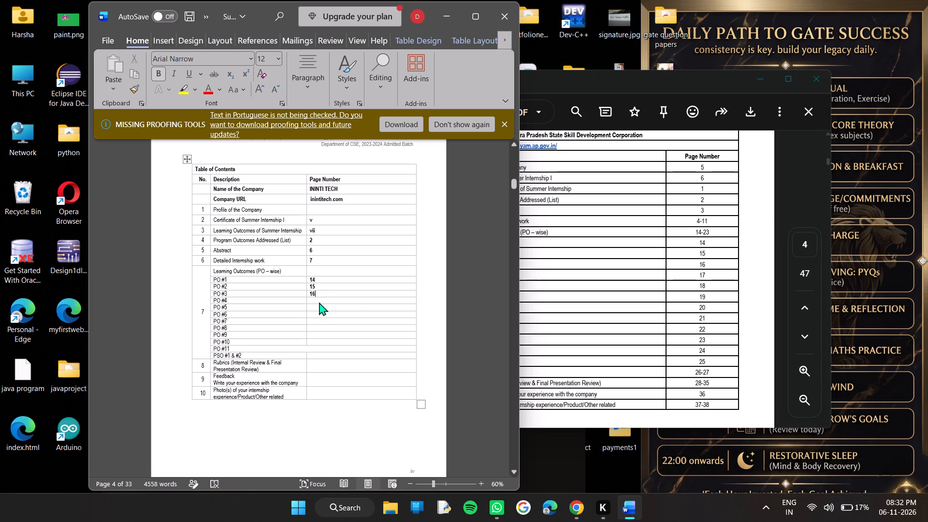
{"action": "left_click", "coordinate": [319, 302]}
{"action": "type", "text": "17"}
{"action": "key", "text": "Down"}
{"action": "key", "text": "1"}
{"action": "key", "text": "8"}
Enter page numbers 19, 20, 21, 22 and 23 for PO #6 through PO #10 in the table of contents.
{"action": "key", "text": "Down"}
{"action": "type", "text": "19"}
{"action": "key", "text": "Down"}
{"action": "type", "text": "20"}
{"action": "key", "text": "Down"}
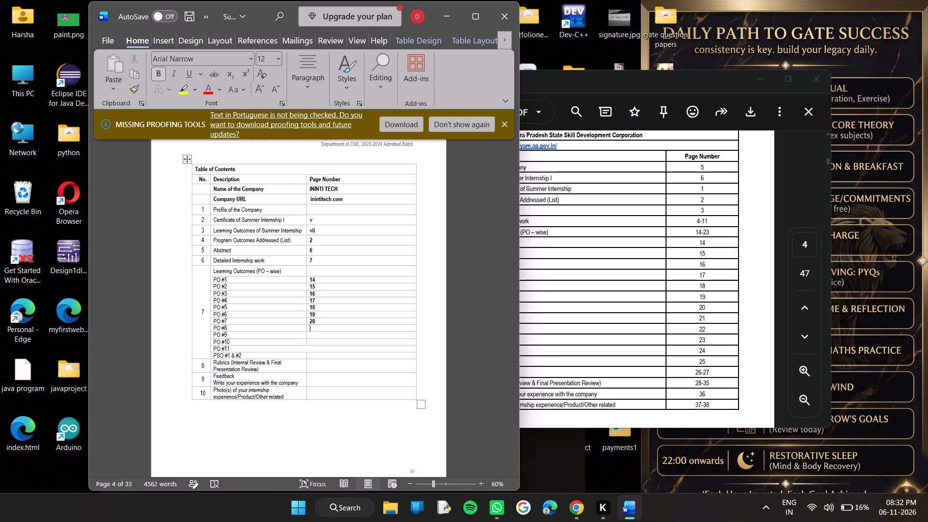
{"action": "type", "text": "21"}
{"action": "key", "text": "Down"}
{"action": "type", "text": "22"}
{"action": "key", "text": "Down"}
{"action": "type", "text": "23"}
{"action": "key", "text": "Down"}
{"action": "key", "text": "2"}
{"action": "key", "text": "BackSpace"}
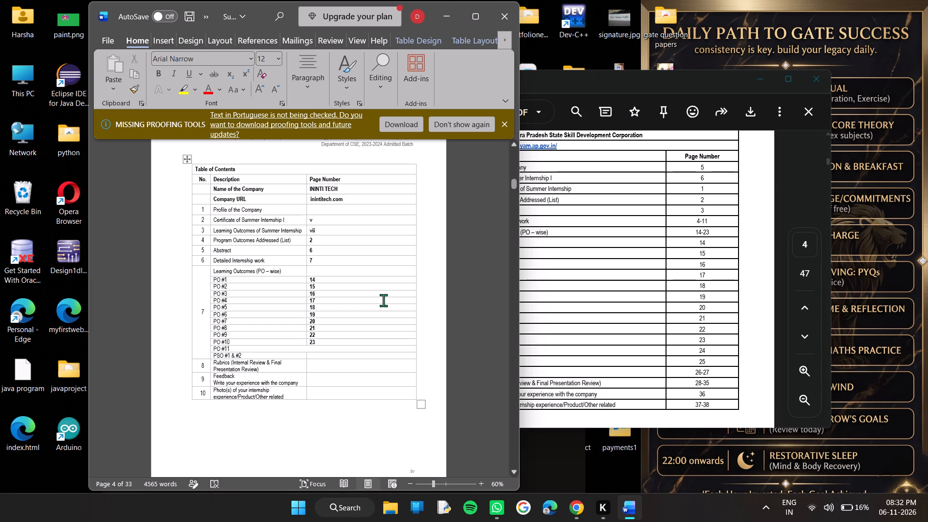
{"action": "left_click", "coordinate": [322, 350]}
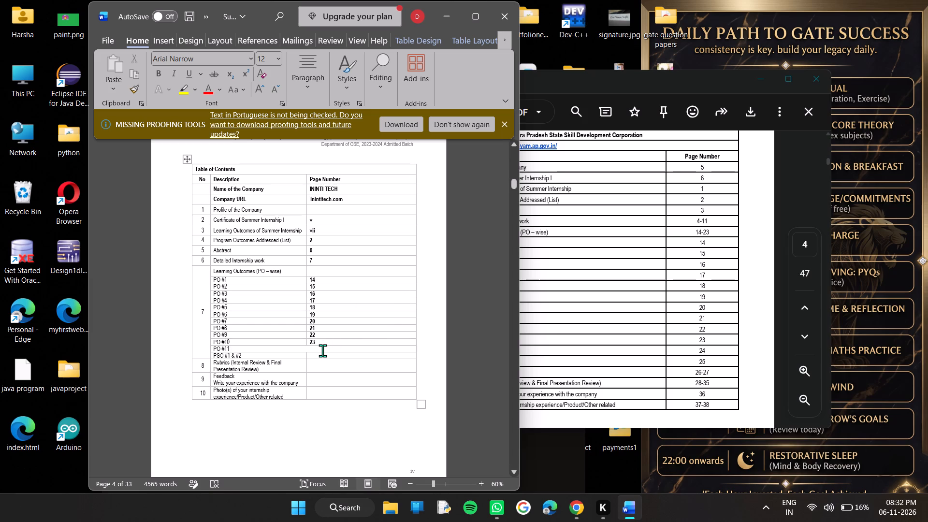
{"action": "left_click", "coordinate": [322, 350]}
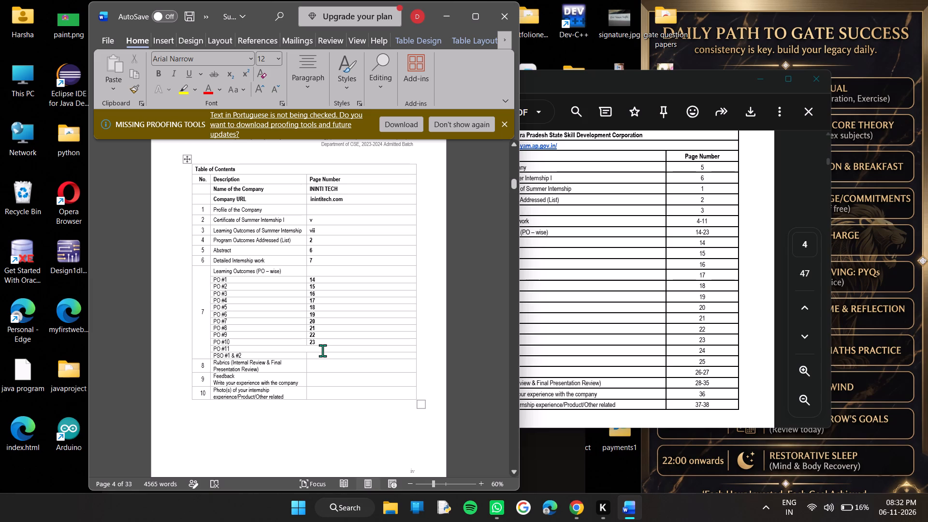
Enter 25 & 26 as the page numbers for PSO #1 & #2 in the table of contents.
{"action": "left_click", "coordinate": [322, 356]}
{"action": "type", "text": "25"}
{"action": "key", "text": "space"}
{"action": "key", "text": "shift+ampersand"}
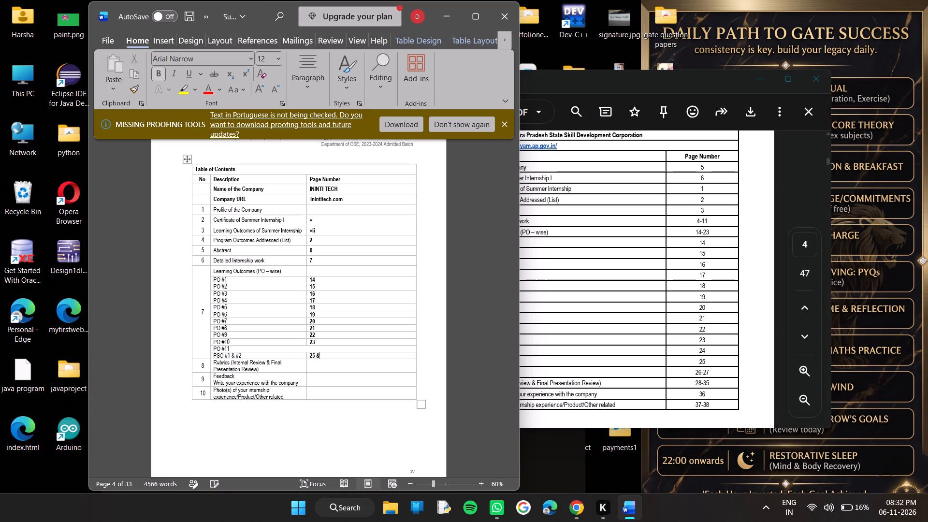
{"action": "type", "text": "26"}
{"action": "left_click", "coordinate": [319, 357]}
{"action": "key", "text": "space"}
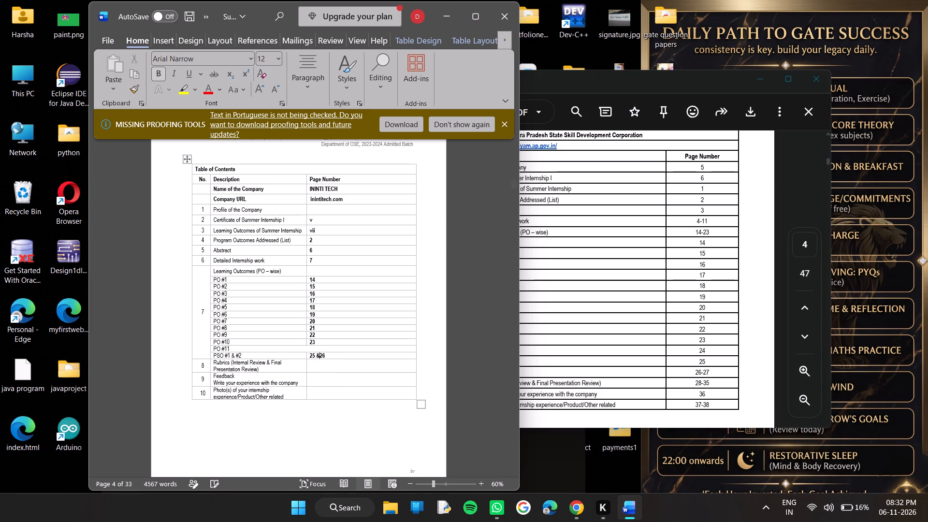
{"action": "key", "text": "space"}
Examine the filled table of contents, including the empty Rubrics, Feedback and Photo(s) rows, and go back to the report's cover page.
{"action": "left_click", "coordinate": [314, 367]}
{"action": "scroll", "coordinate": [314, 367], "scroll_direction": "down", "scroll_amount": 2, "text": "ctrl"}
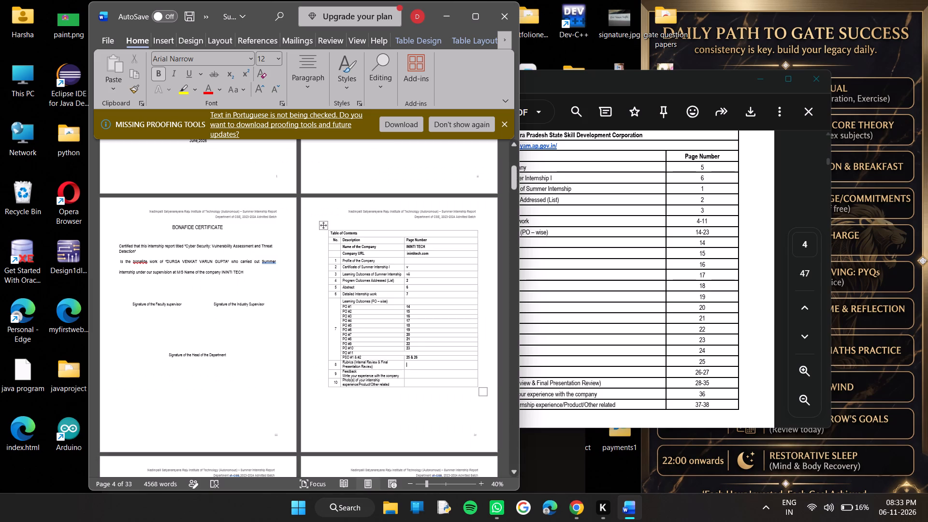
{"action": "scroll", "coordinate": [314, 367], "scroll_direction": "down", "scroll_amount": 2, "text": "ctrl"}
{"action": "scroll", "coordinate": [314, 367], "scroll_direction": "up", "scroll_amount": 5, "text": "ctrl"}
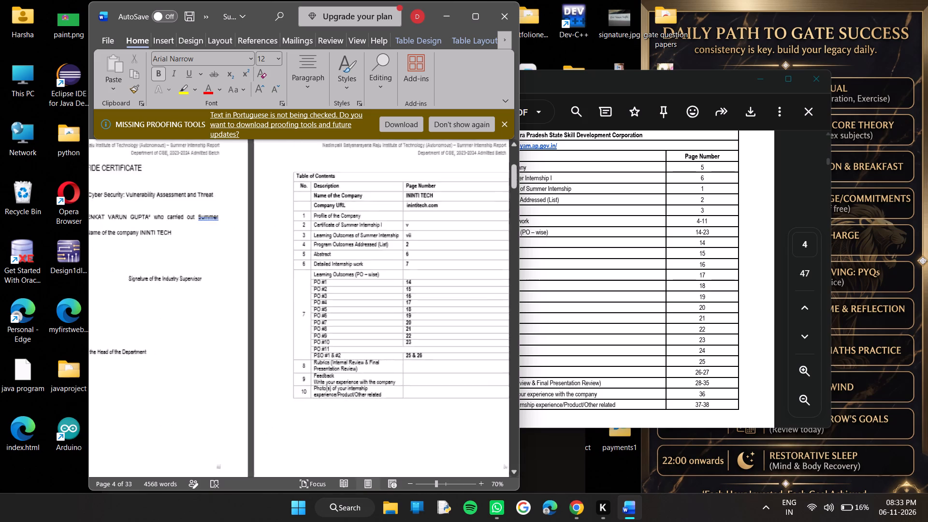
{"action": "scroll", "coordinate": [314, 367], "scroll_direction": "up", "scroll_amount": 2, "text": "ctrl"}
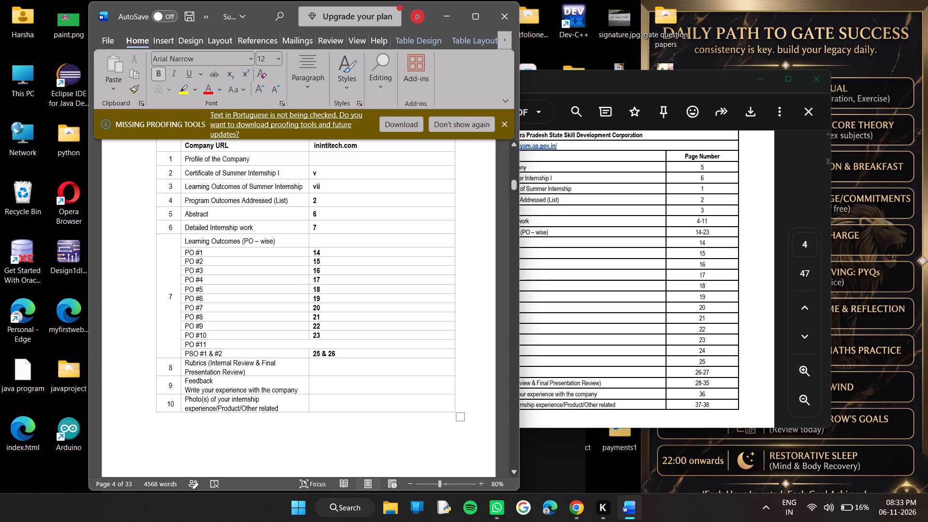
{"action": "scroll", "coordinate": [479, 433], "scroll_direction": "down", "scroll_amount": 1}
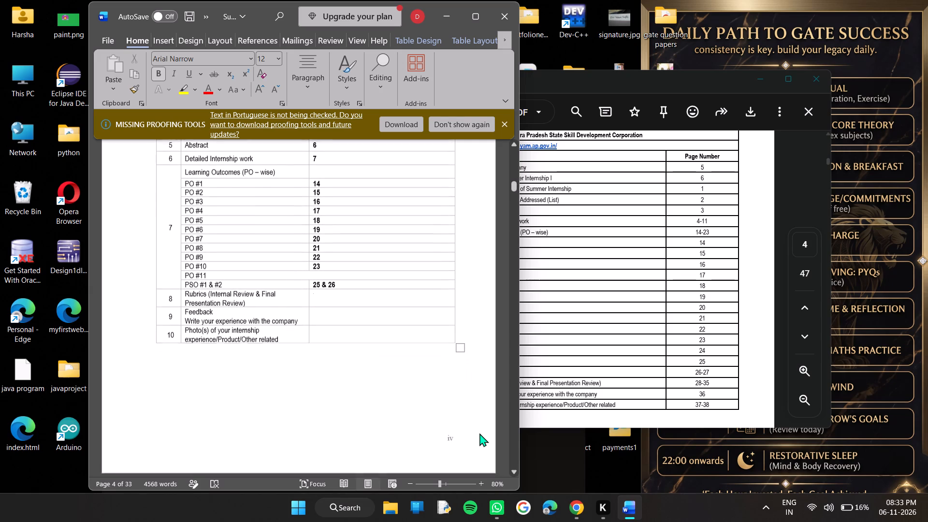
{"action": "scroll", "coordinate": [479, 433], "scroll_direction": "down", "scroll_amount": 1}
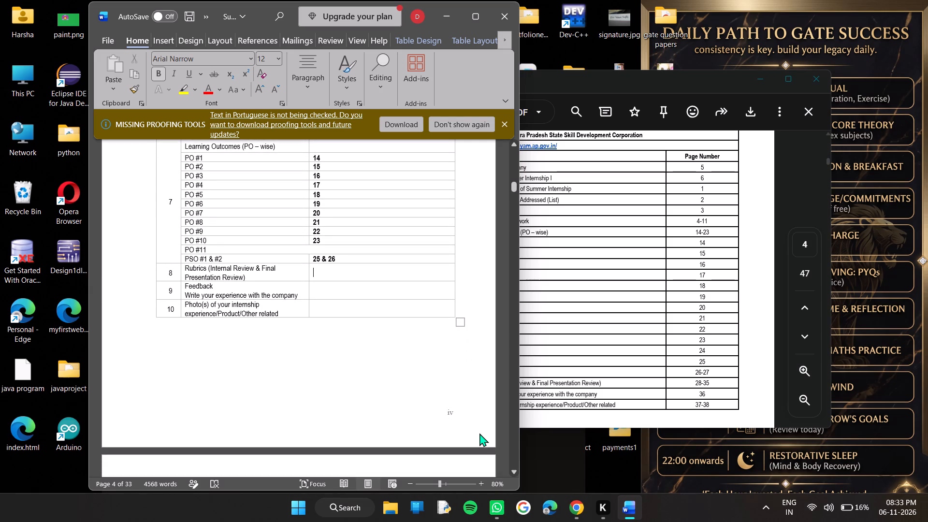
{"action": "scroll", "coordinate": [479, 433], "scroll_direction": "down", "scroll_amount": 1}
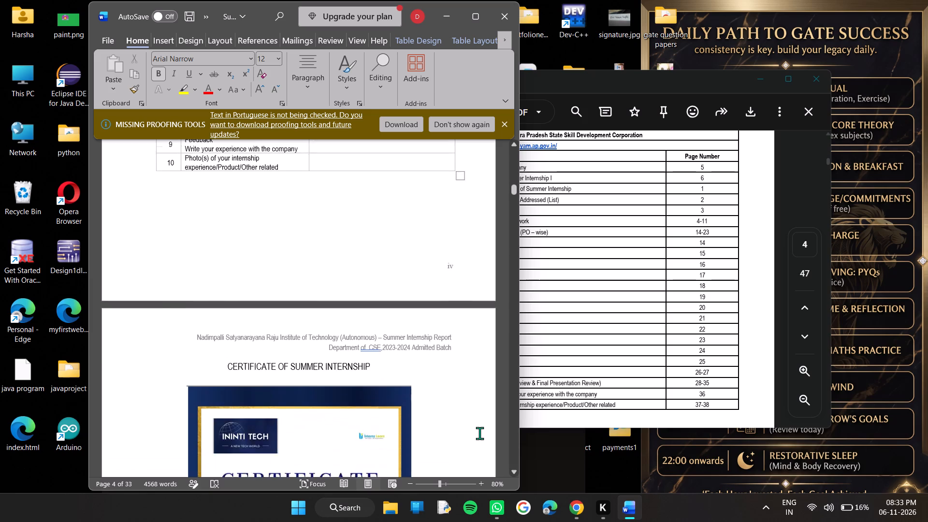
{"action": "scroll", "coordinate": [479, 433], "scroll_direction": "down", "scroll_amount": 1}
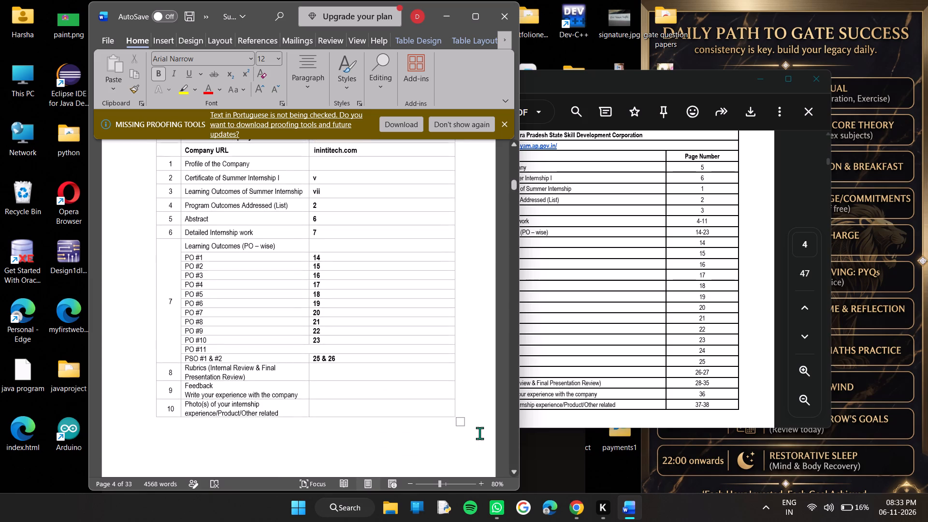
{"action": "scroll", "coordinate": [479, 433], "scroll_direction": "down", "scroll_amount": 1}
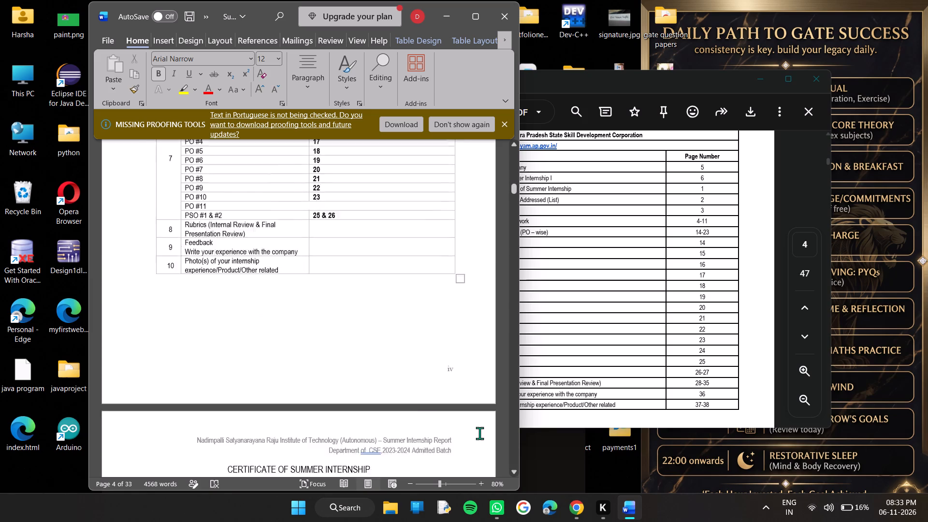
{"action": "scroll", "coordinate": [479, 433], "scroll_direction": "down", "scroll_amount": 1}
{"action": "scroll", "coordinate": [479, 433], "scroll_direction": "up", "scroll_amount": 1}
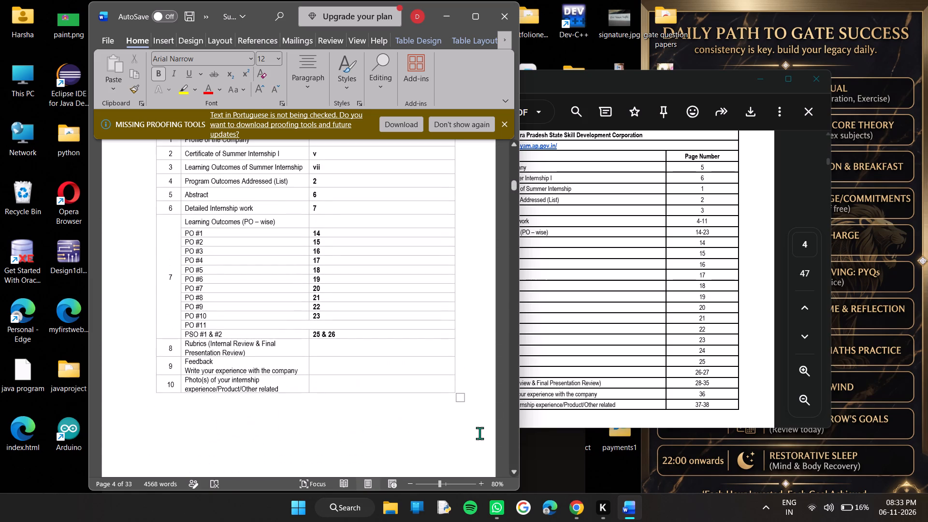
{"action": "scroll", "coordinate": [479, 433], "scroll_direction": "up", "scroll_amount": 1}
{"action": "scroll", "coordinate": [479, 433], "scroll_direction": "down", "scroll_amount": 1}
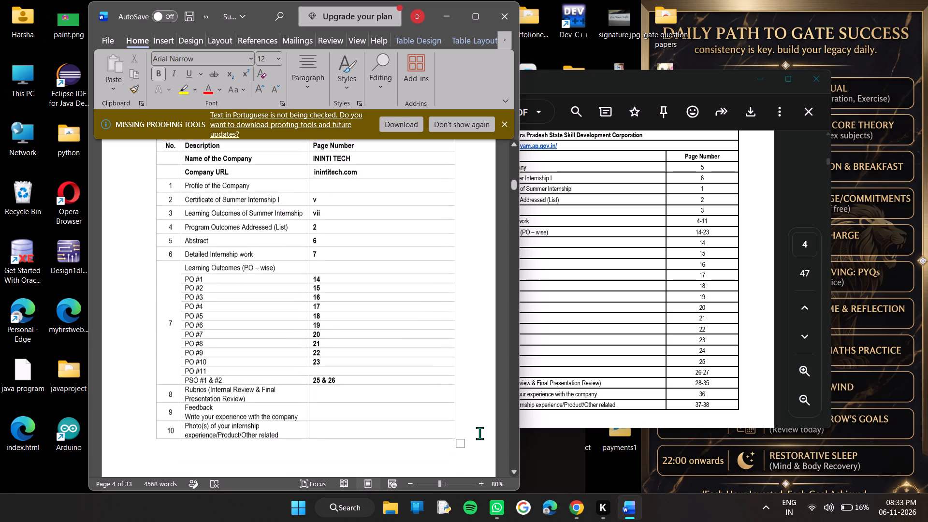
{"action": "scroll", "coordinate": [479, 433], "scroll_direction": "up", "scroll_amount": 3}
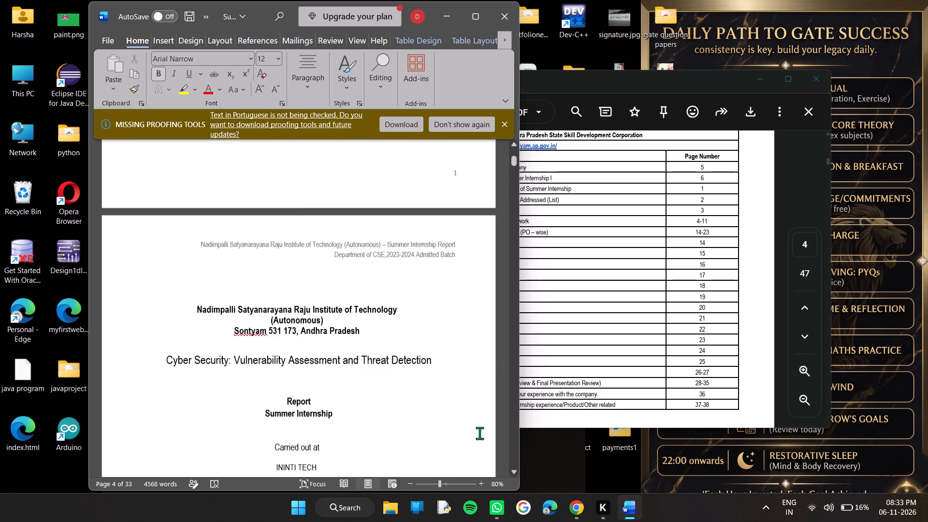
{"action": "scroll", "coordinate": [479, 433], "scroll_direction": "up", "scroll_amount": 3}
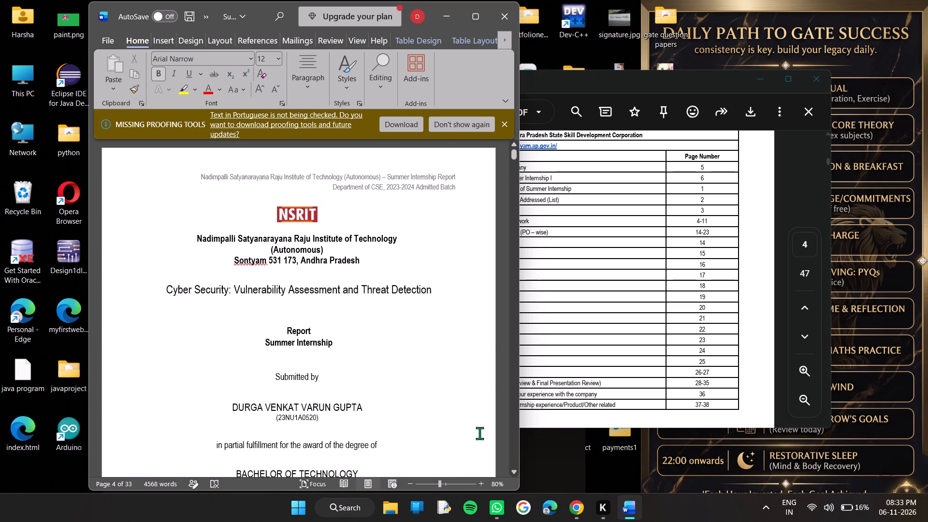
Read through the whole report from the cover page to the last page, checking the sections and their page numbers up to PSO #2.
{"action": "scroll", "coordinate": [479, 433], "scroll_direction": "down", "scroll_amount": 3}
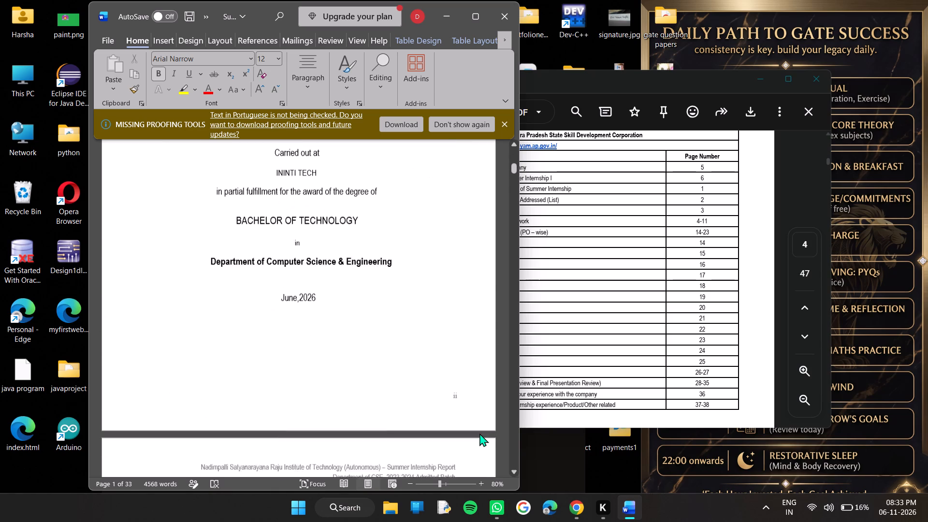
{"action": "scroll", "coordinate": [479, 433], "scroll_direction": "down", "scroll_amount": 5}
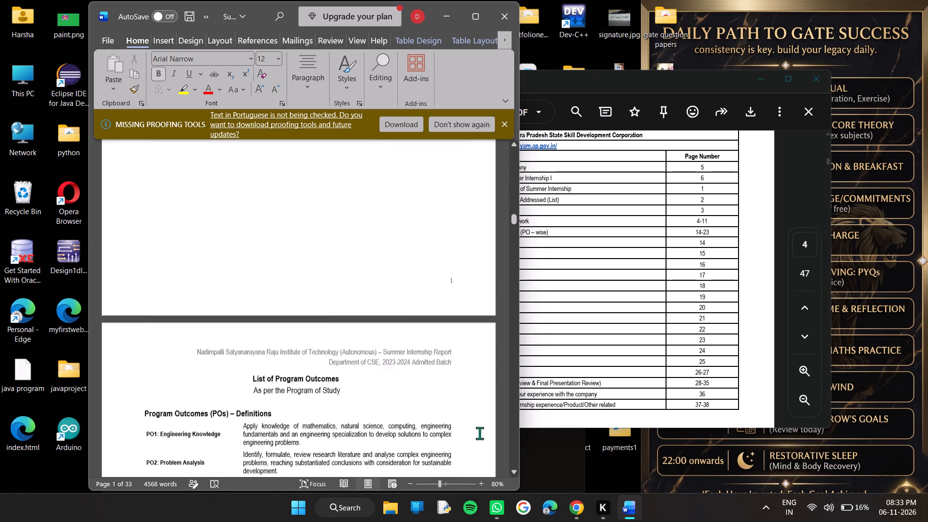
{"action": "scroll", "coordinate": [479, 433], "scroll_direction": "down", "scroll_amount": 4}
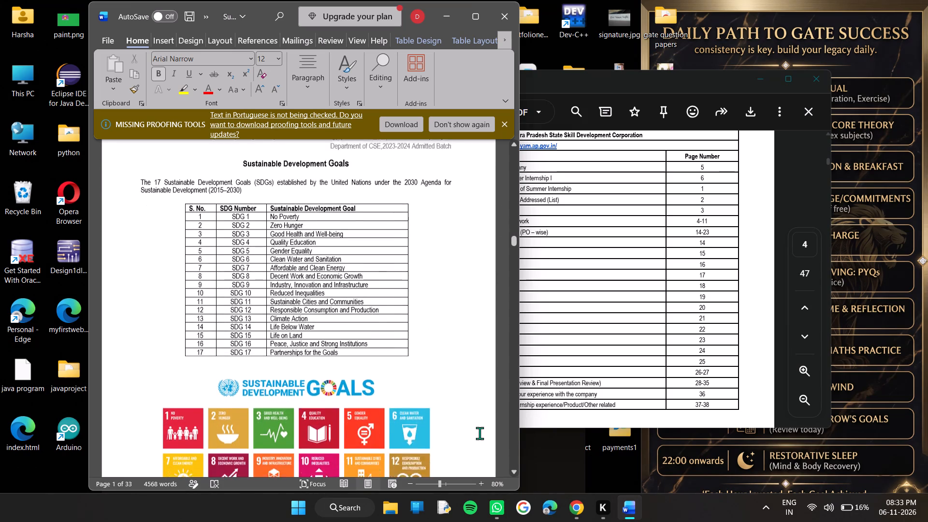
{"action": "scroll", "coordinate": [479, 433], "scroll_direction": "down", "scroll_amount": 3}
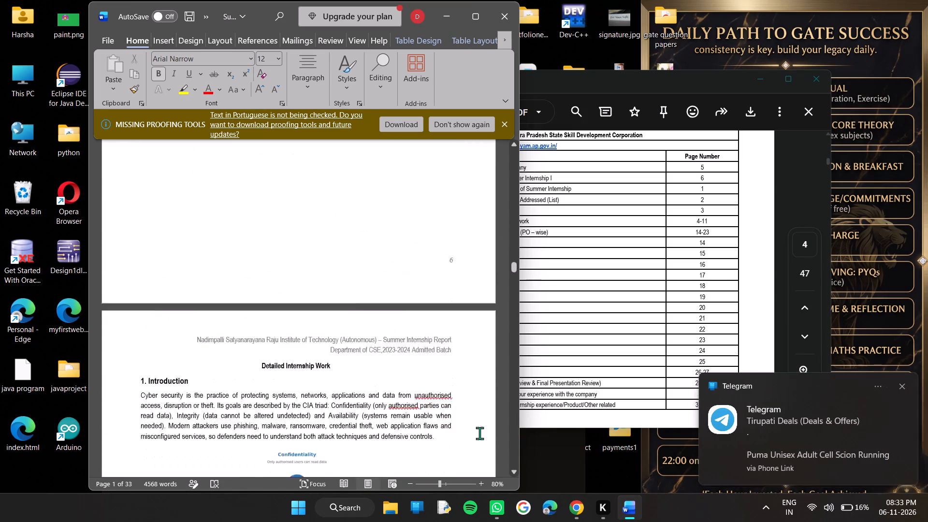
{"action": "scroll", "coordinate": [479, 433], "scroll_direction": "down", "scroll_amount": 4}
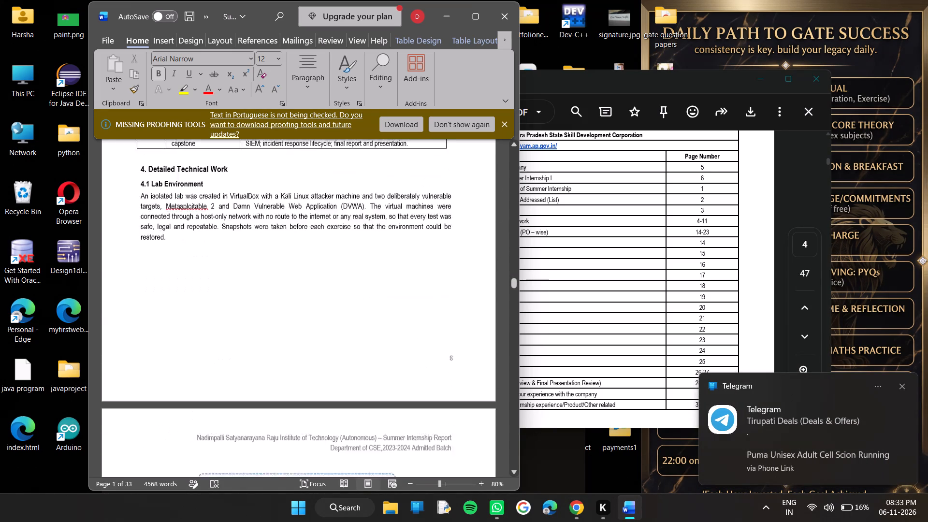
{"action": "scroll", "coordinate": [479, 433], "scroll_direction": "down", "scroll_amount": 4}
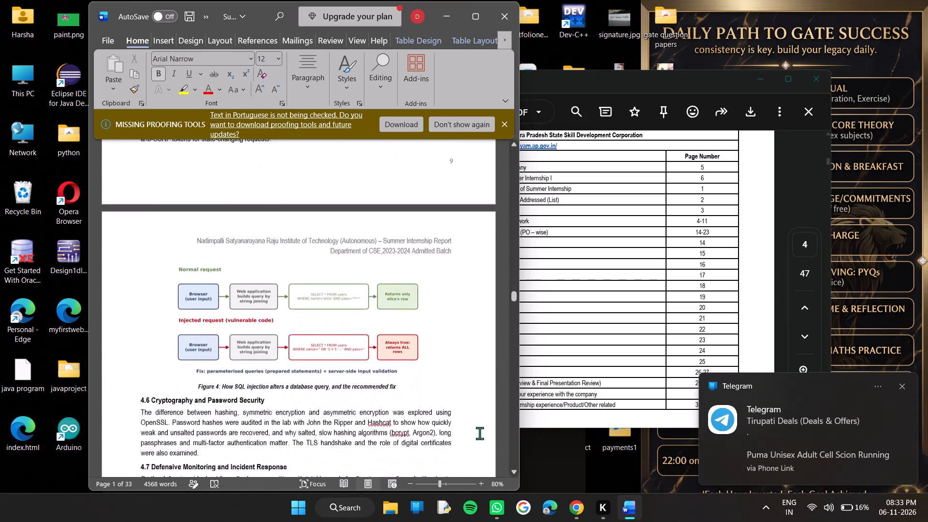
{"action": "scroll", "coordinate": [479, 433], "scroll_direction": "down", "scroll_amount": 3}
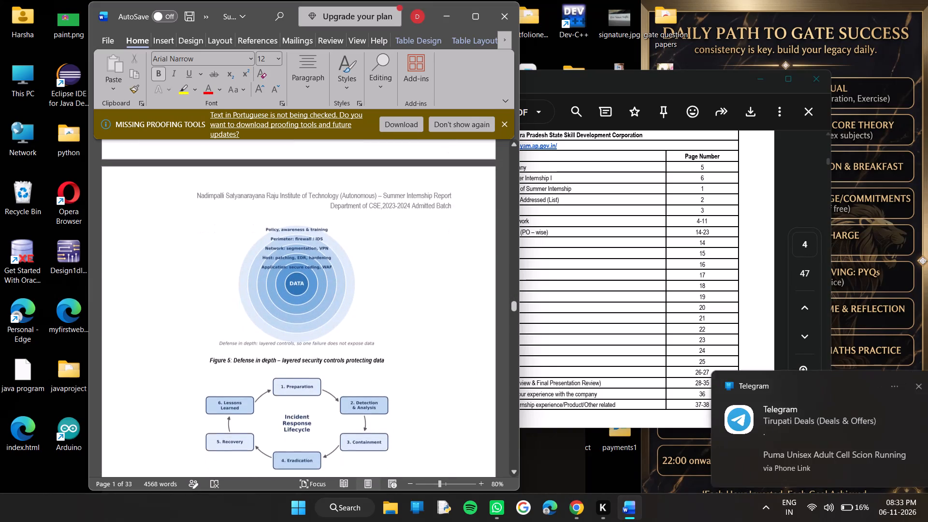
{"action": "scroll", "coordinate": [479, 433], "scroll_direction": "down", "scroll_amount": 4}
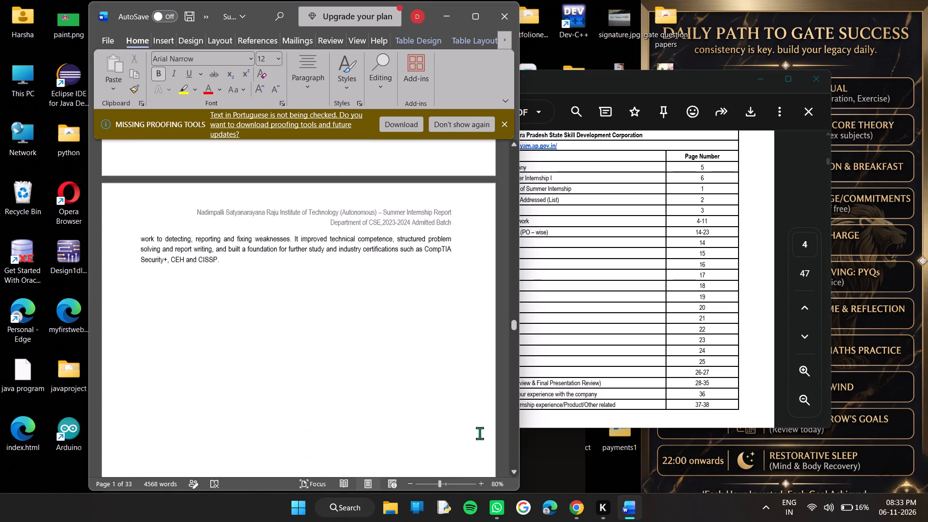
{"action": "scroll", "coordinate": [479, 433], "scroll_direction": "down", "scroll_amount": 4}
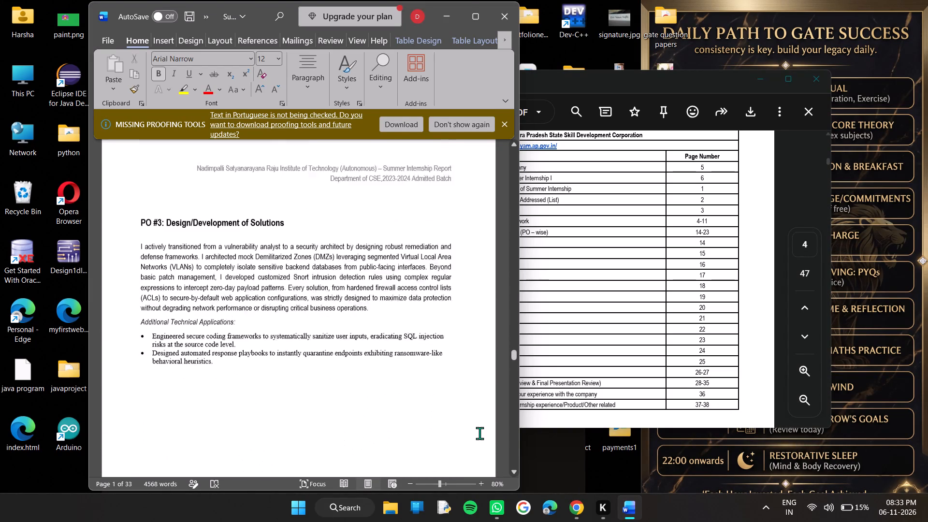
{"action": "scroll", "coordinate": [479, 433], "scroll_direction": "down", "scroll_amount": 4}
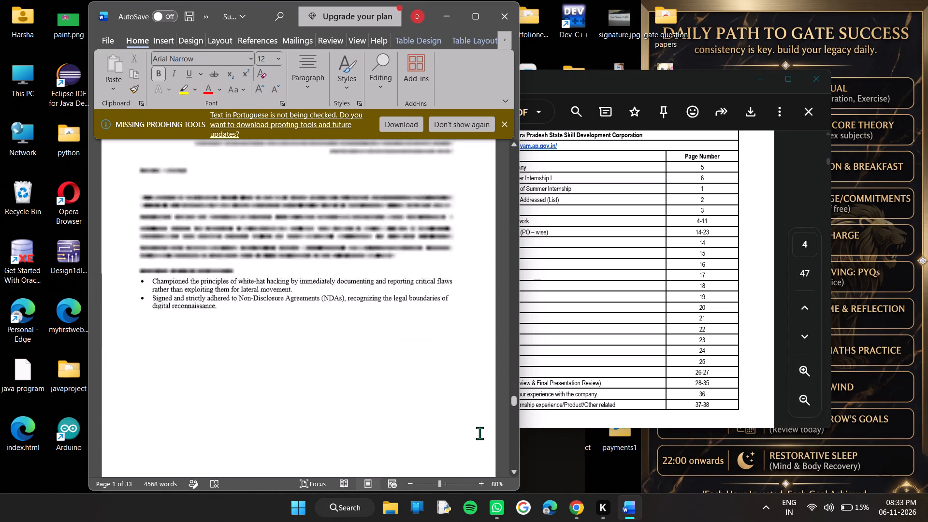
{"action": "scroll", "coordinate": [479, 433], "scroll_direction": "down", "scroll_amount": 2}
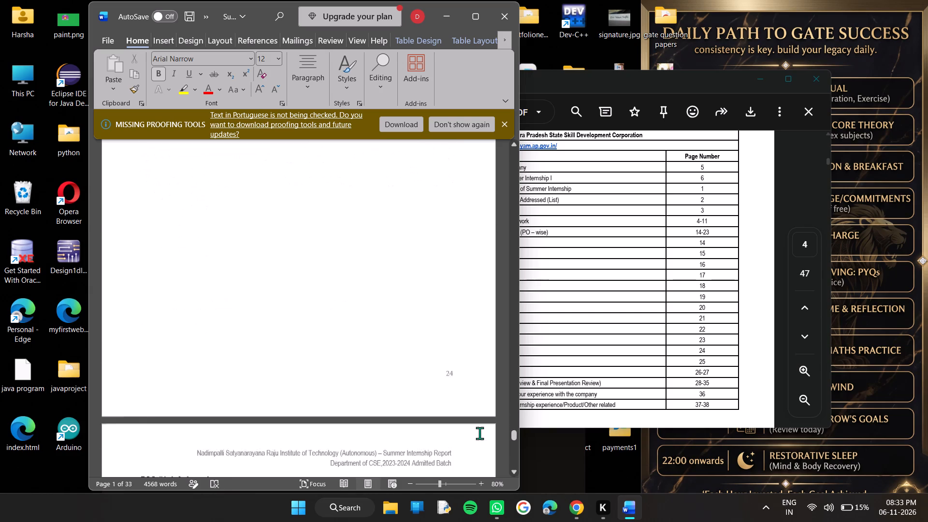
{"action": "scroll", "coordinate": [479, 433], "scroll_direction": "down", "scroll_amount": 6}
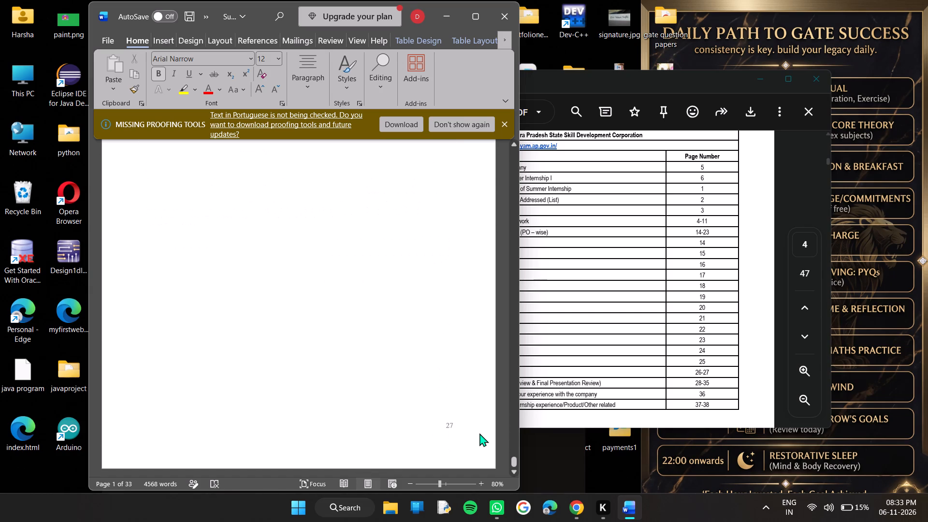
{"action": "scroll", "coordinate": [479, 433], "scroll_direction": "up", "scroll_amount": 3}
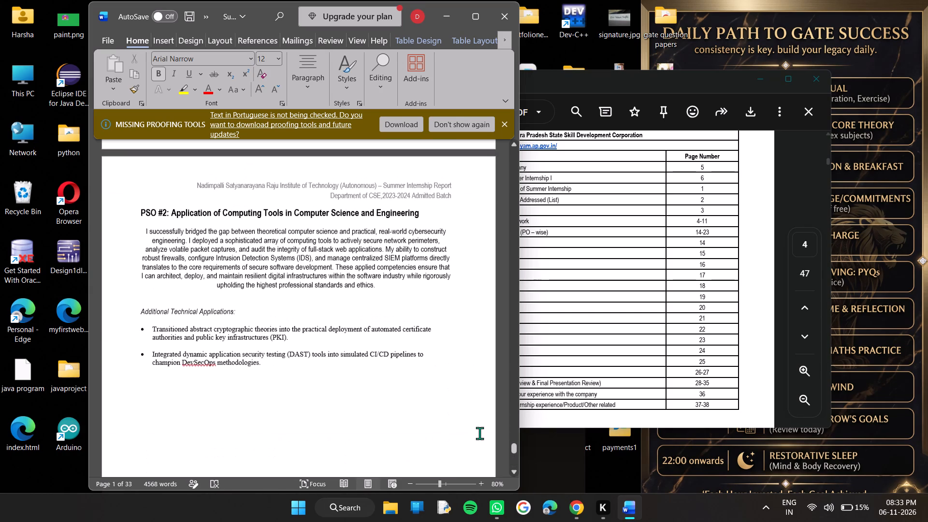
{"action": "scroll", "coordinate": [479, 433], "scroll_direction": "up", "scroll_amount": 1}
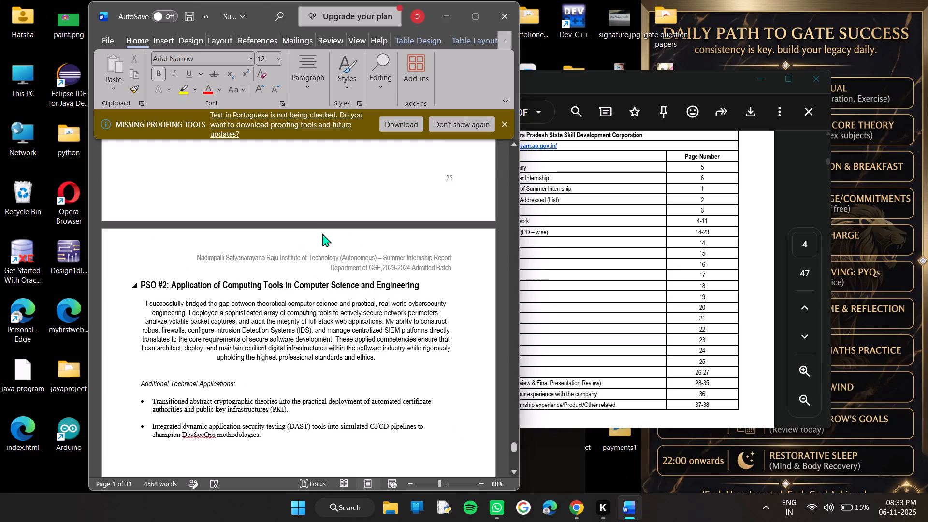
Save the internship report document.
{"action": "left_click", "coordinate": [191, 11]}
Try to save a copy of the report in the Documents folder as a PDF named book.pdf.
{"action": "left_click", "coordinate": [116, 38]}
{"action": "left_click", "coordinate": [120, 225]}
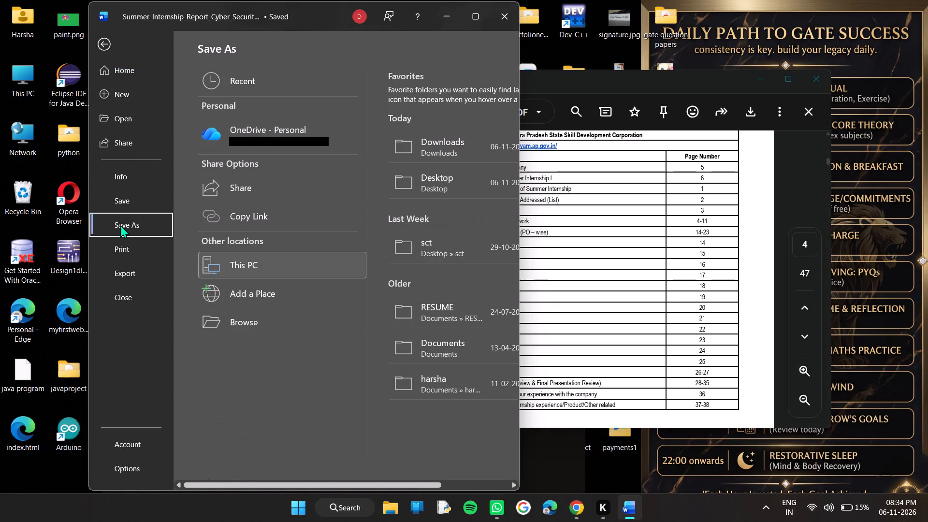
{"action": "left_click", "coordinate": [280, 265]}
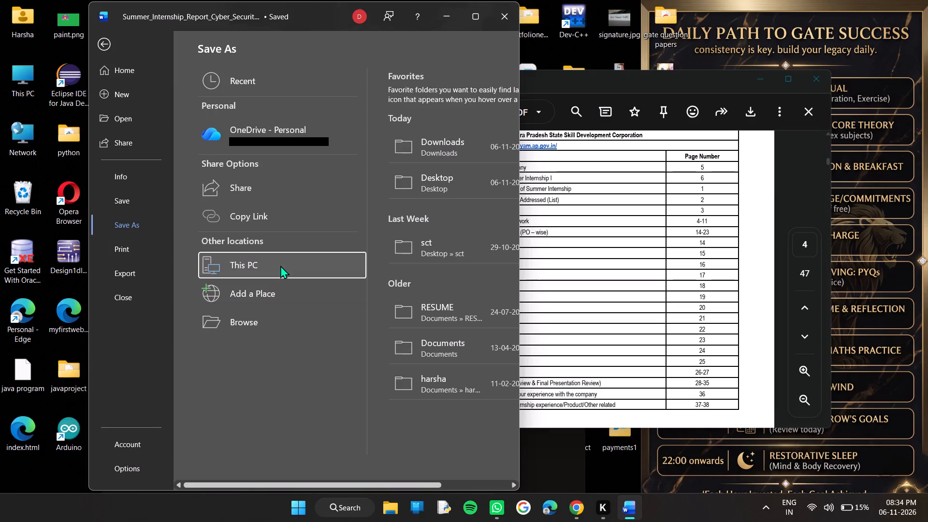
{"action": "double_click", "coordinate": [280, 265]}
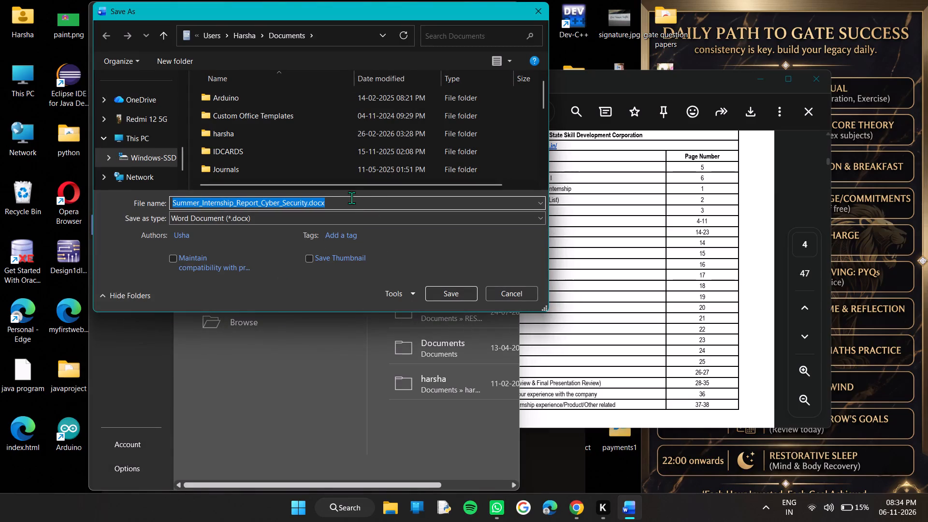
{"action": "key", "text": "BackSpace"}
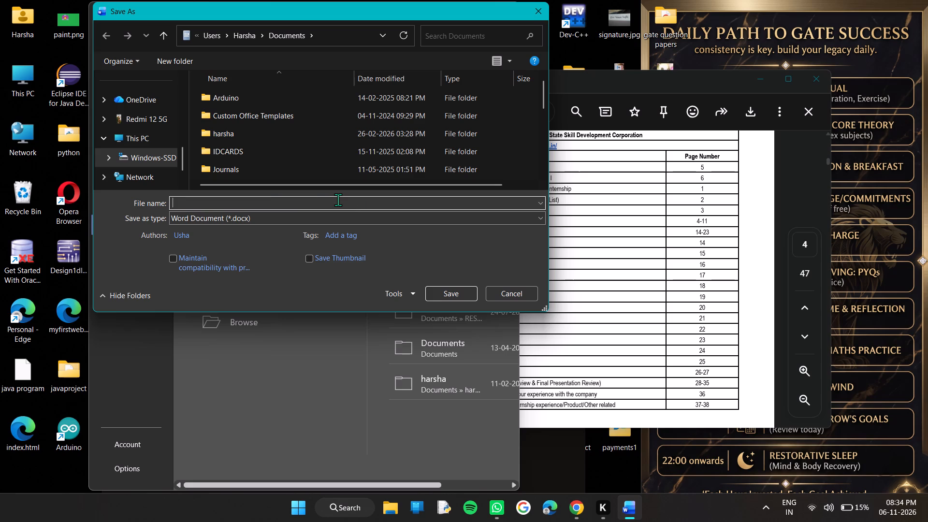
{"action": "type", "text": "bool"}
{"action": "key", "text": "BackSpace"}
{"action": "key", "text": "k"}
{"action": "type", "text": ".pdf"}
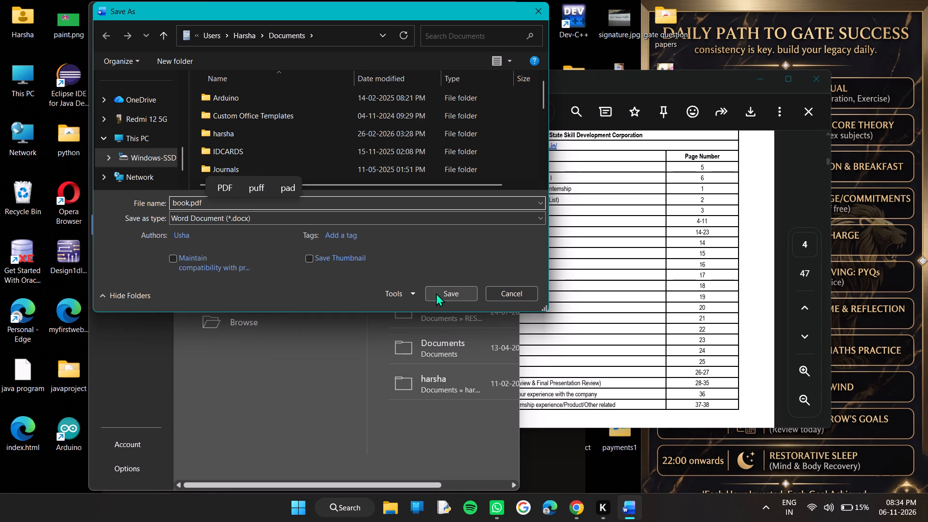
{"action": "left_click", "coordinate": [375, 220]}
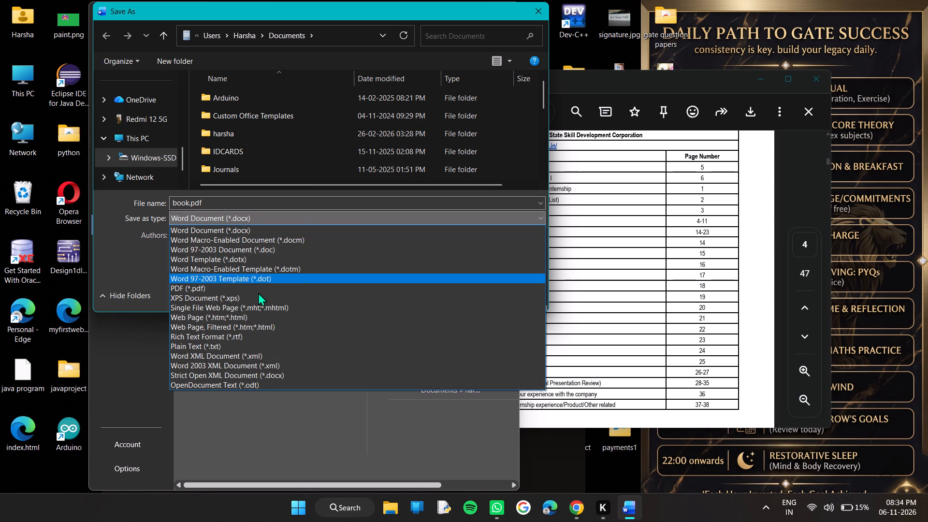
{"action": "left_click", "coordinate": [251, 291]}
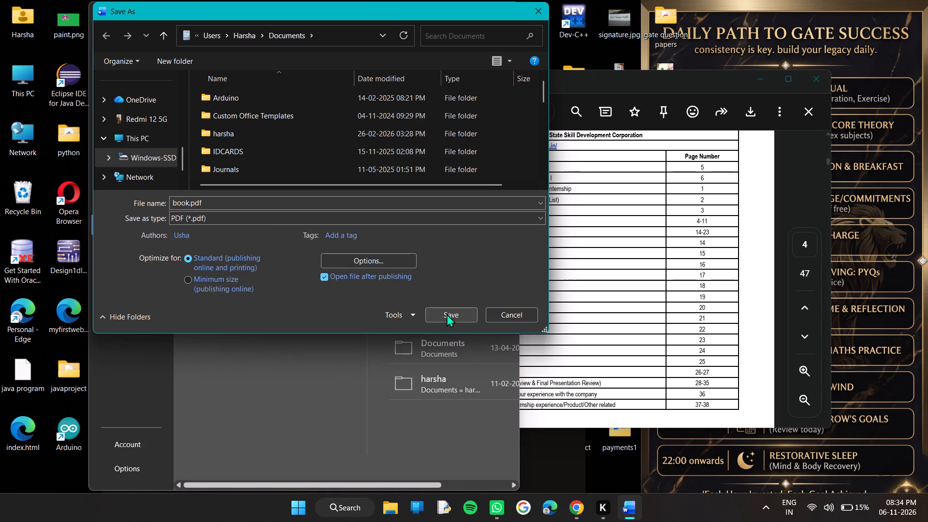
{"action": "left_click", "coordinate": [447, 314]}
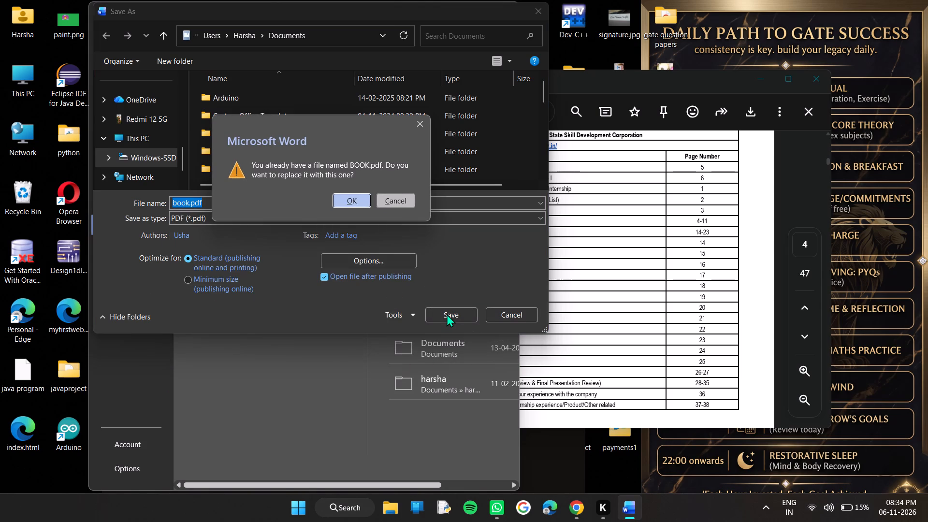
{"action": "left_click", "coordinate": [394, 203]}
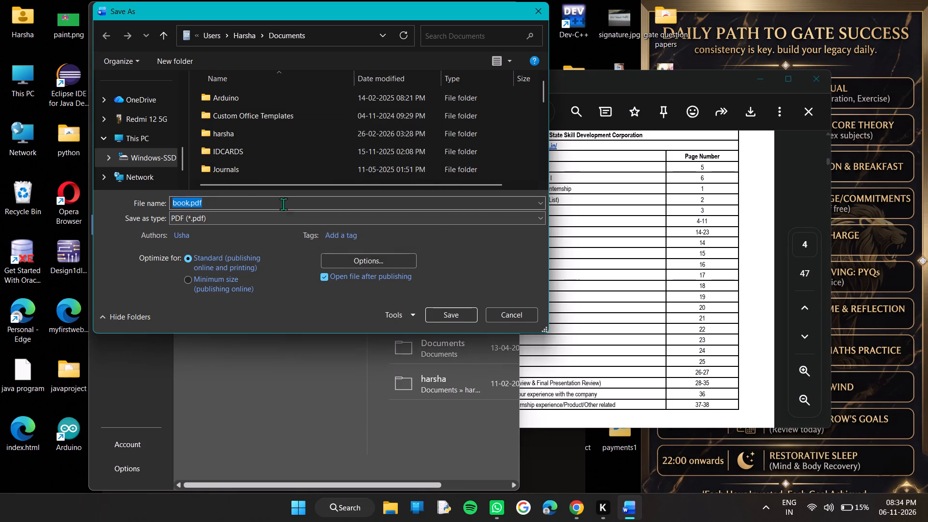
Change the PDF copy's file name to book-summer.pdf and save it in the Documents folder.
{"action": "left_click", "coordinate": [187, 199]}
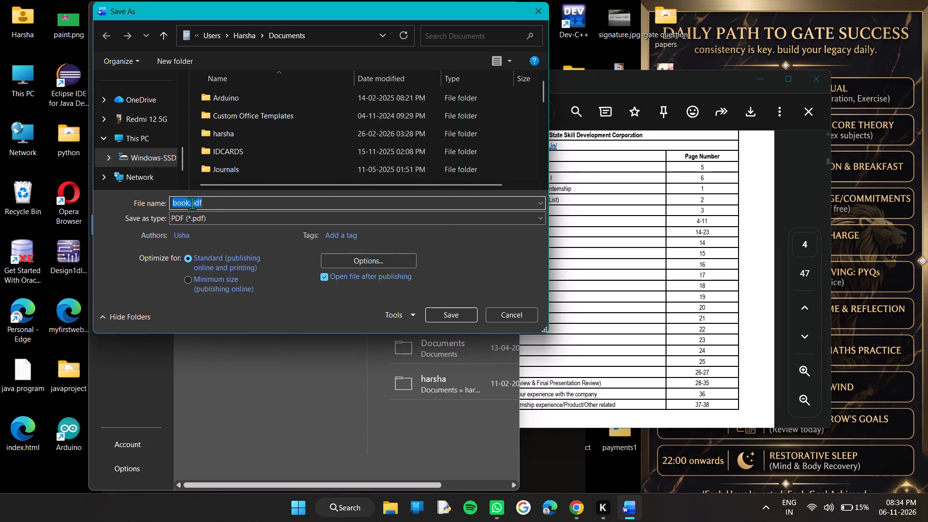
{"action": "left_click", "coordinate": [188, 205]}
{"action": "key", "text": "minus"}
{"action": "type", "text": "inet"}
{"action": "key", "text": "BackSpace"}
{"action": "key", "text": "BackSpace"}
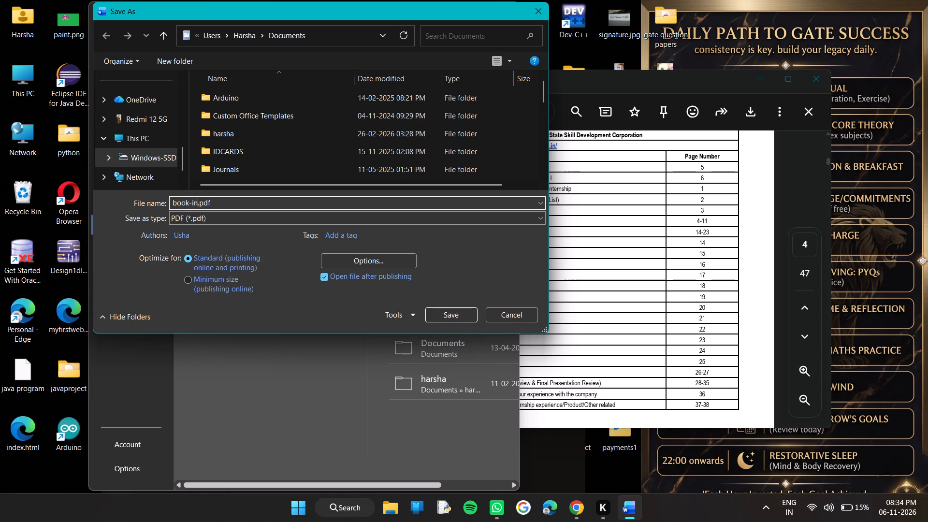
{"action": "key", "text": "BackSpace"}
{"action": "key", "text": "BackSpace"}
{"action": "type", "text": "summer"}
{"action": "key", "text": "Return"}
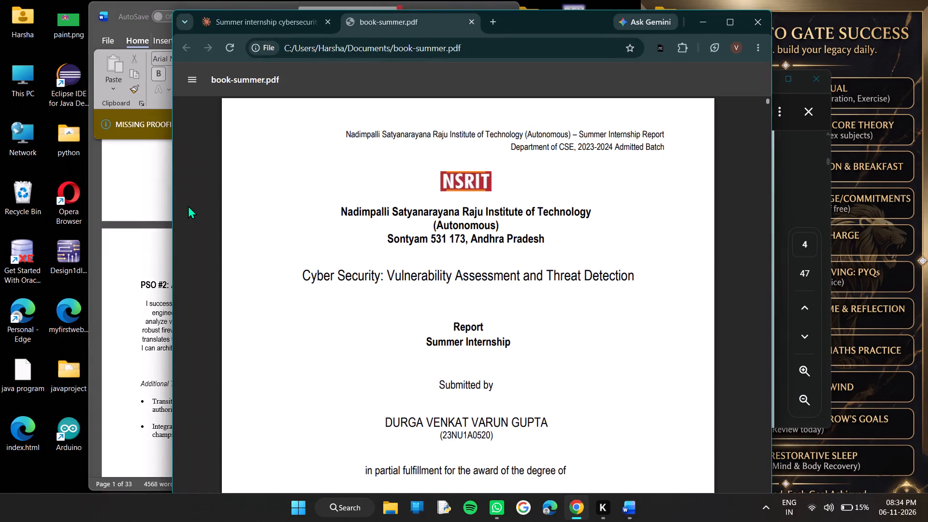
Examine the exported PDF from the cover page through the page with the supervisor and department head signatures.
{"action": "scroll", "coordinate": [538, 348], "scroll_direction": "down", "scroll_amount": 3}
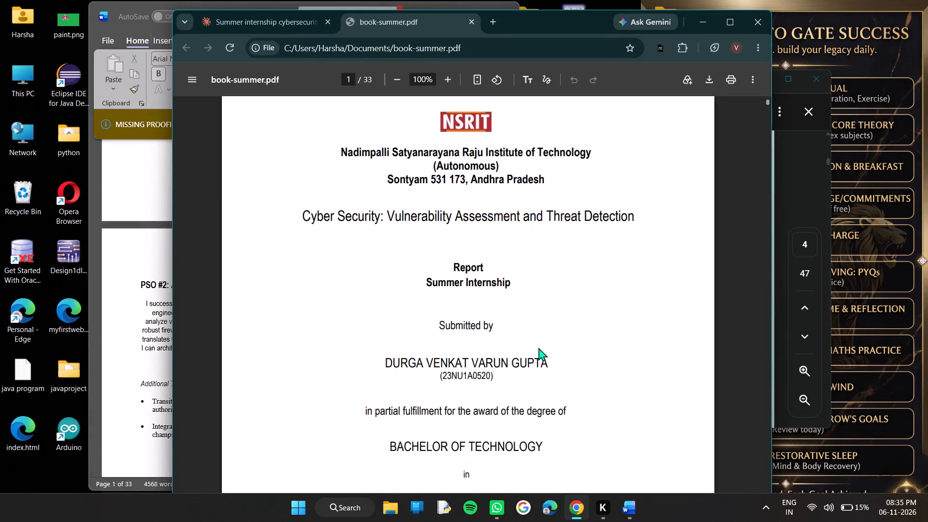
{"action": "scroll", "coordinate": [538, 348], "scroll_direction": "down", "scroll_amount": 9}
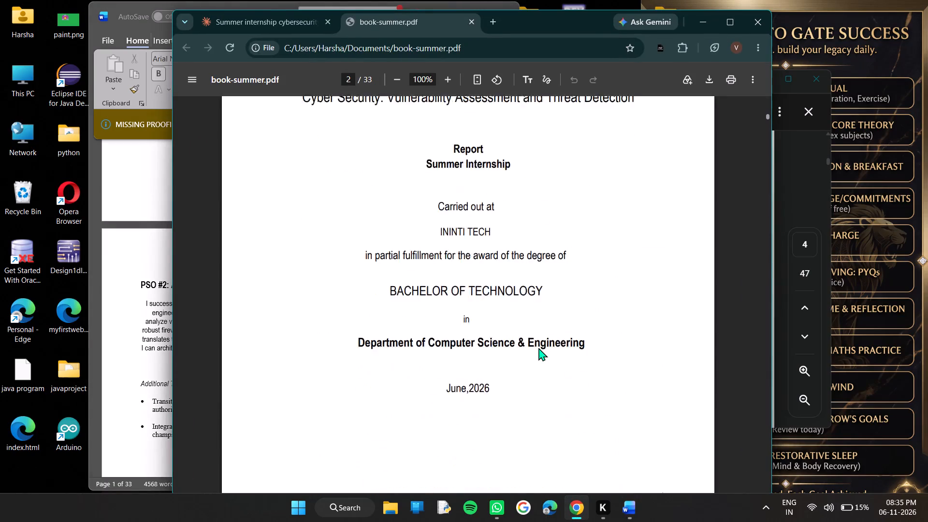
{"action": "scroll", "coordinate": [538, 348], "scroll_direction": "down", "scroll_amount": 1}
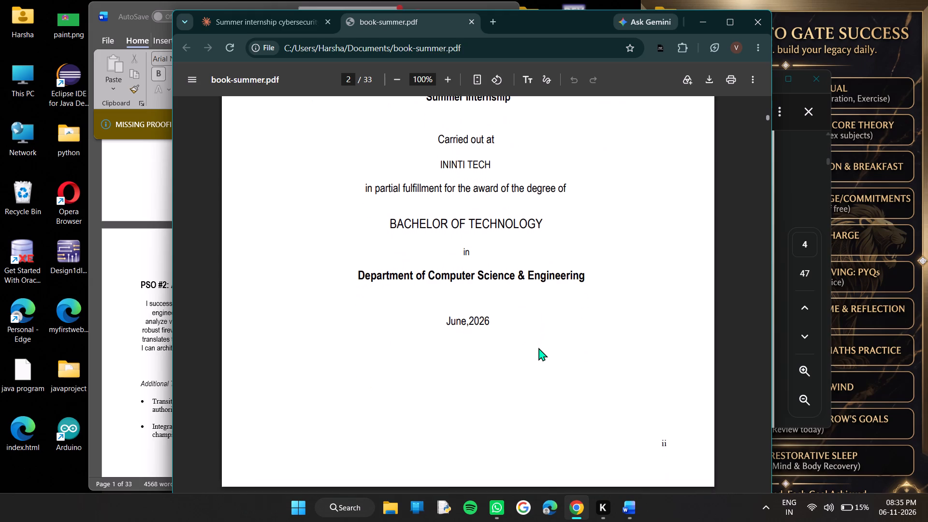
{"action": "scroll", "coordinate": [538, 348], "scroll_direction": "down", "scroll_amount": 3}
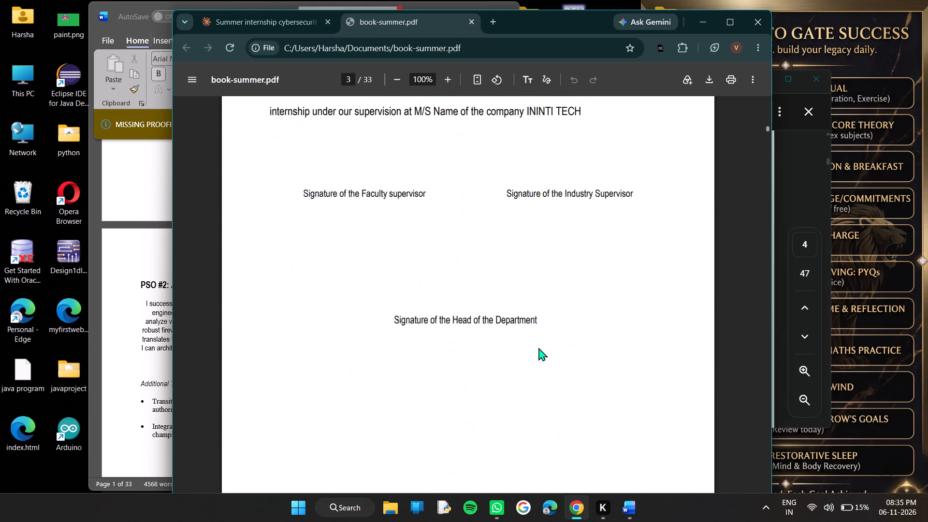
{"action": "scroll", "coordinate": [538, 348], "scroll_direction": "down", "scroll_amount": 2}
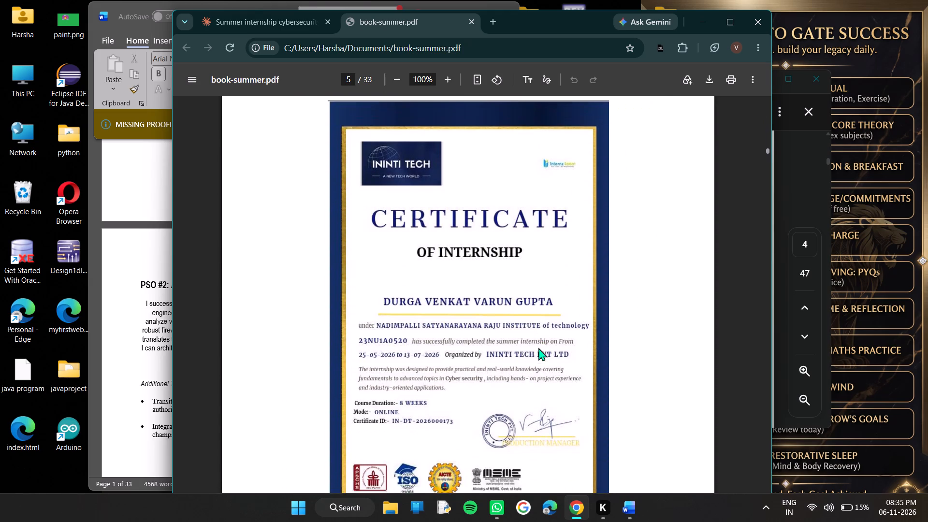
{"action": "scroll", "coordinate": [538, 348], "scroll_direction": "down", "scroll_amount": 3}
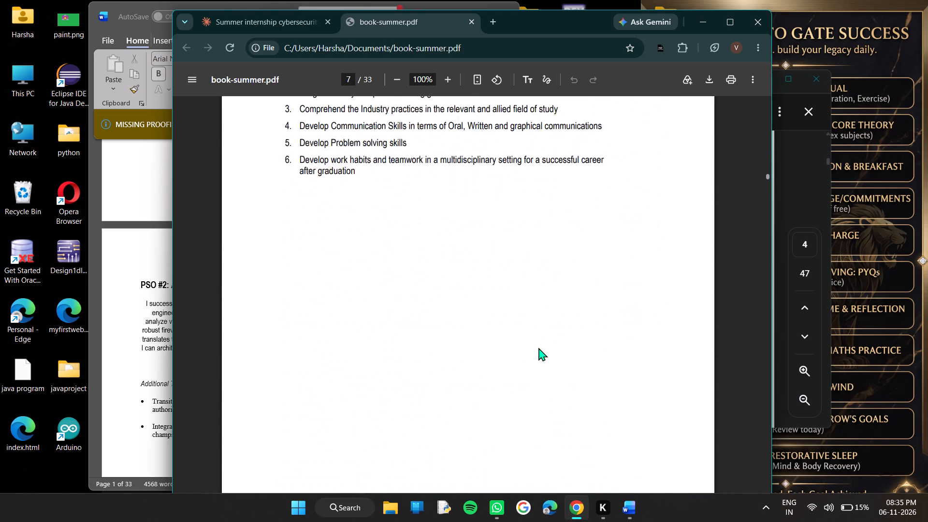
{"action": "scroll", "coordinate": [538, 348], "scroll_direction": "down", "scroll_amount": 2}
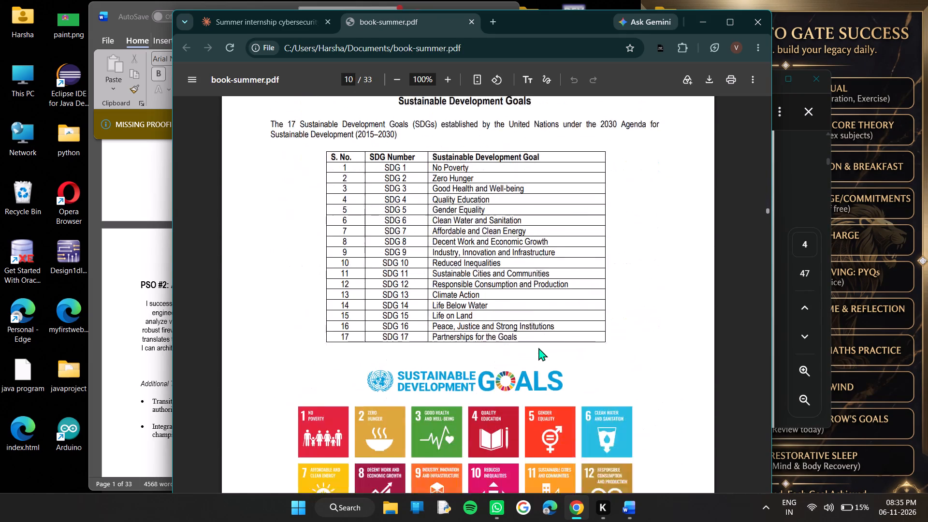
{"action": "scroll", "coordinate": [538, 348], "scroll_direction": "down", "scroll_amount": 2}
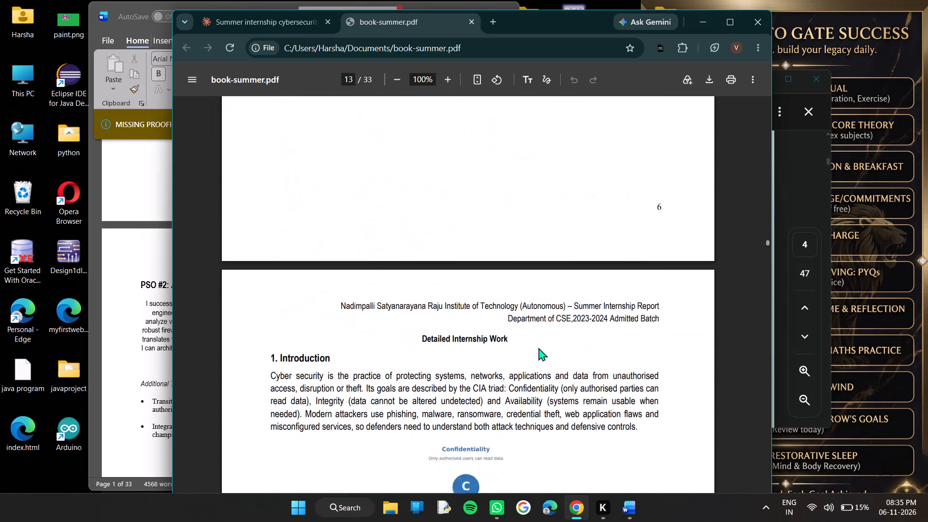
{"action": "scroll", "coordinate": [538, 348], "scroll_direction": "down", "scroll_amount": 1}
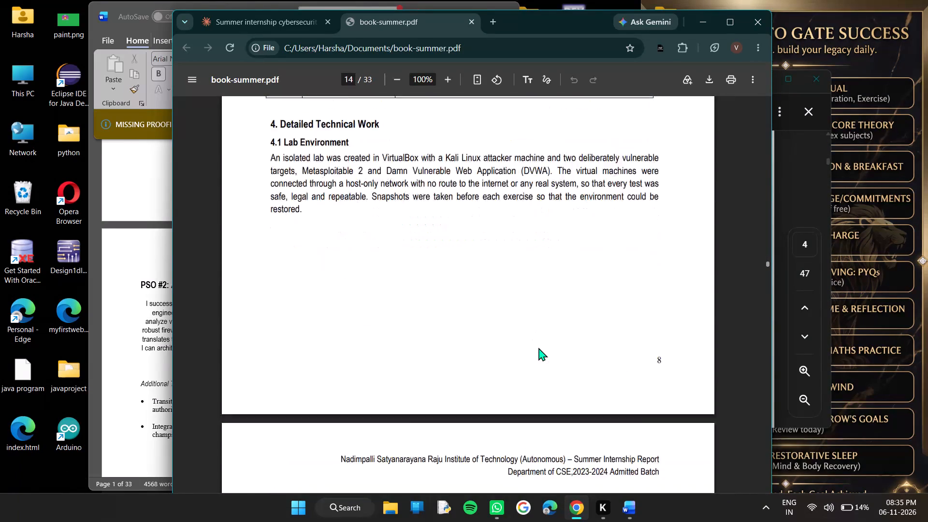
{"action": "scroll", "coordinate": [538, 348], "scroll_direction": "down", "scroll_amount": 2}
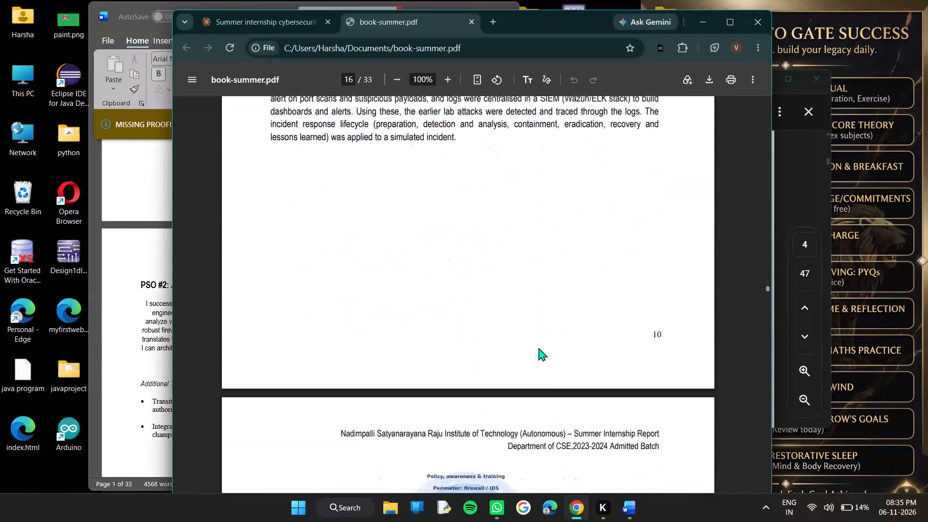